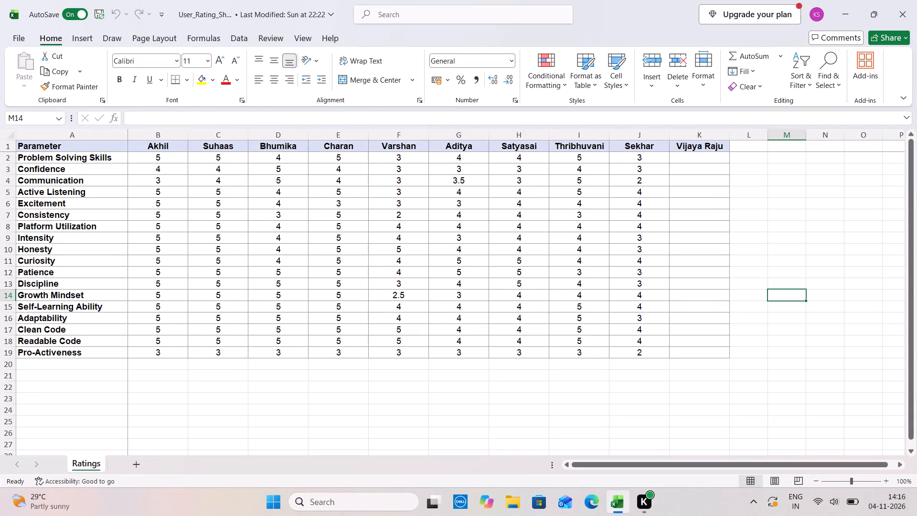
Set the Excitement ratings to 4 for Akhil (B6), 4 for Suhaas (C6) and 3 for Bhumika (D6).
{"action": "left_click", "coordinate": [161, 207]}
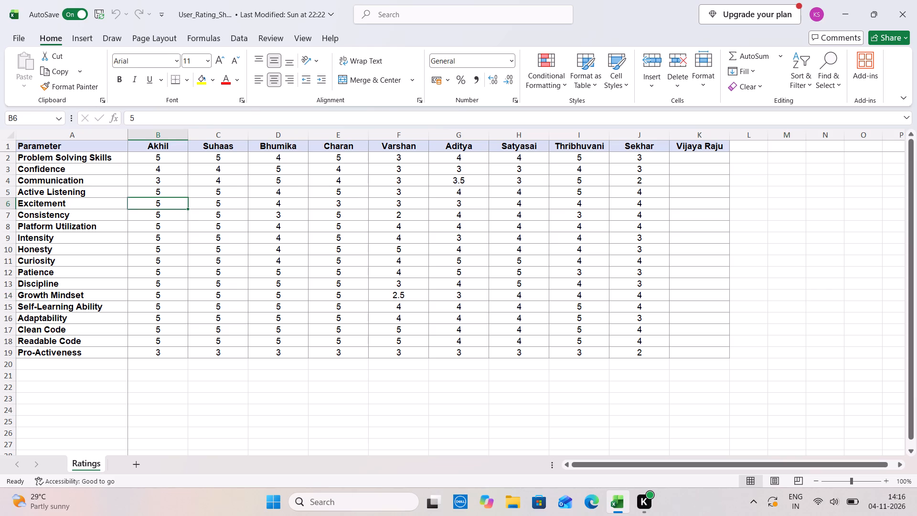
{"action": "key", "text": "BackSpace"}
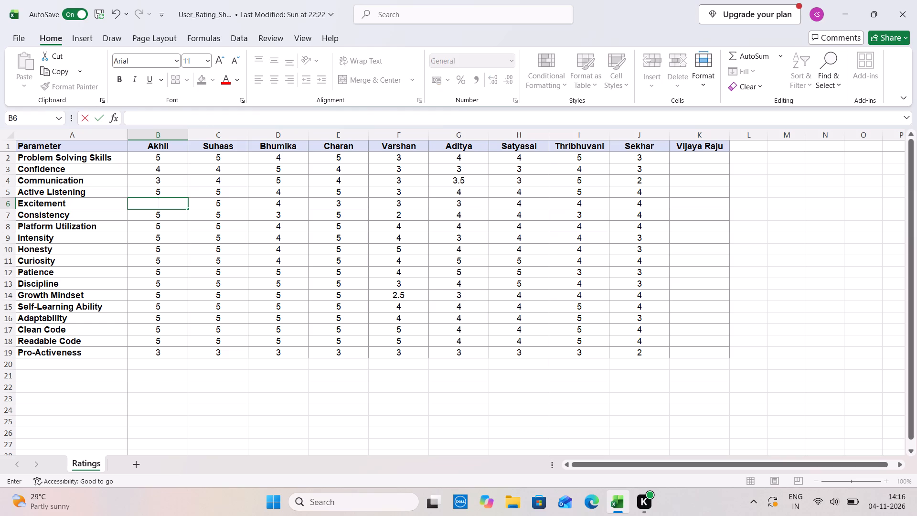
{"action": "key", "text": "4"}
{"action": "key", "text": "Right"}
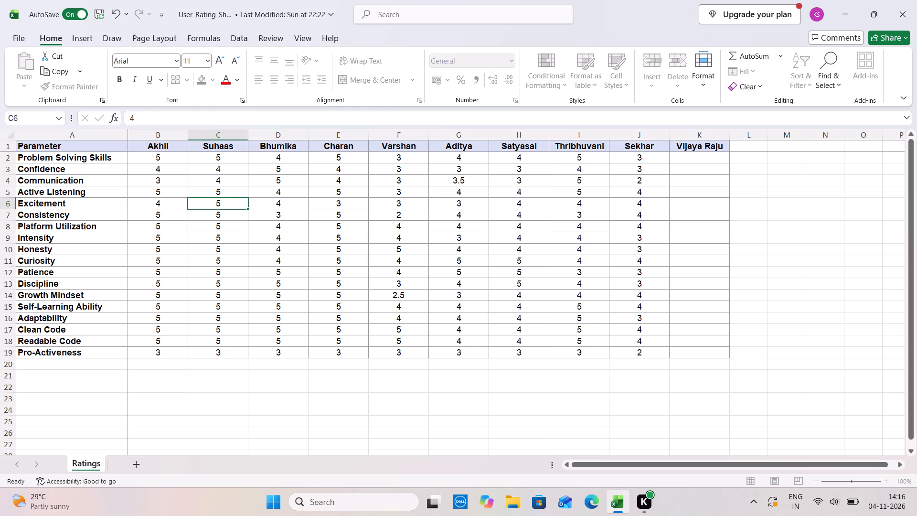
{"action": "key", "text": "BackSpace"}
{"action": "key", "text": "4"}
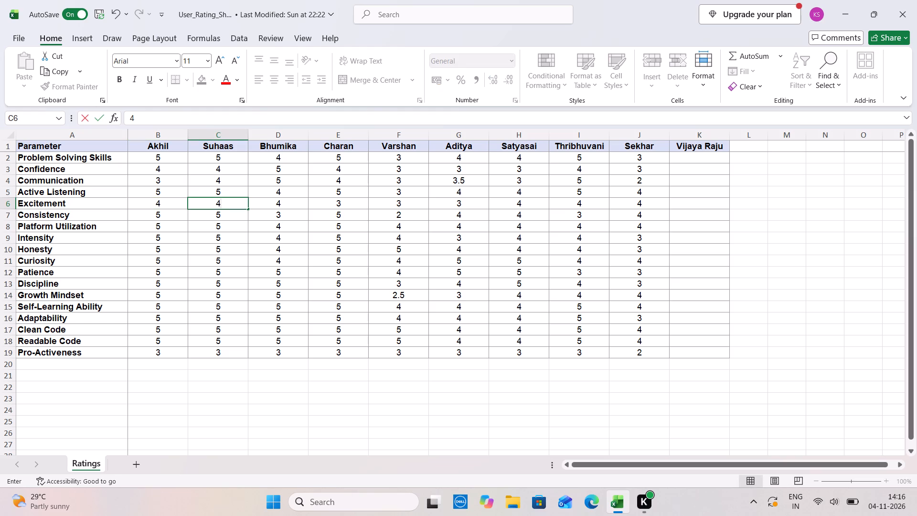
{"action": "key", "text": "Right"}
{"action": "key", "text": "BackSpace"}
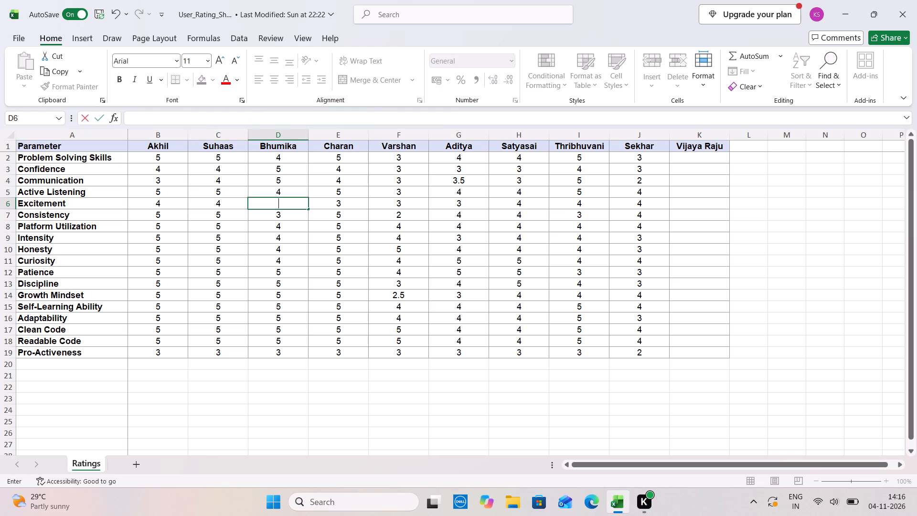
{"action": "key", "text": "3"}
{"action": "key", "text": "Right"}
Set the Excitement ratings for Charan, Varshan and Aditya (E6 to G6) to 2 each.
{"action": "key", "text": "BackSpace"}
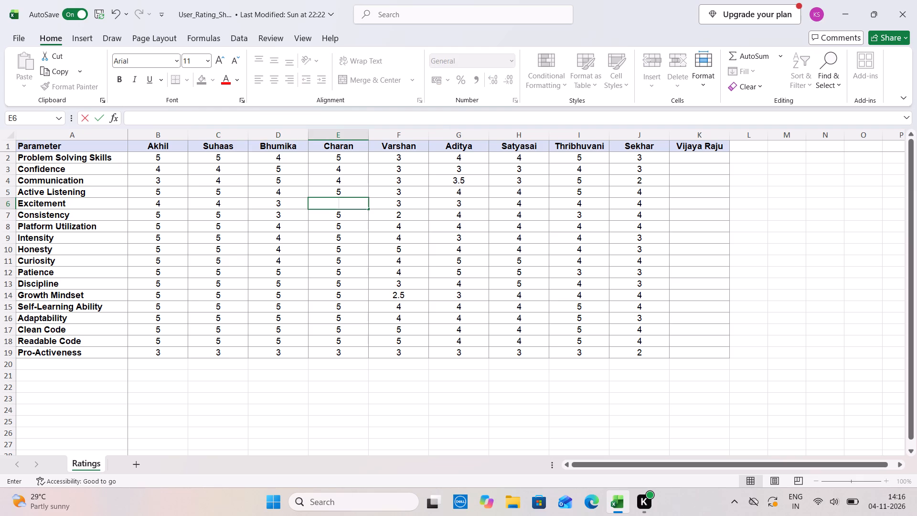
{"action": "key", "text": "2"}
{"action": "key", "text": "Right"}
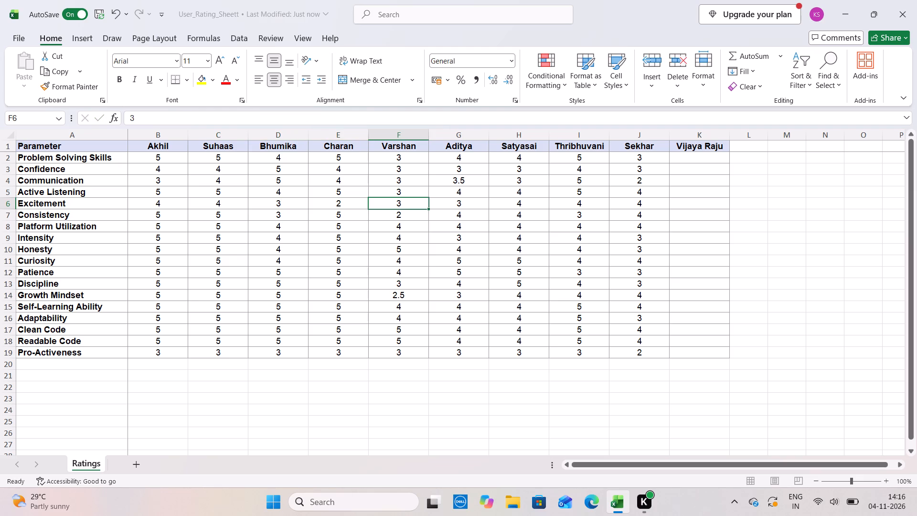
{"action": "key", "text": "BackSpace"}
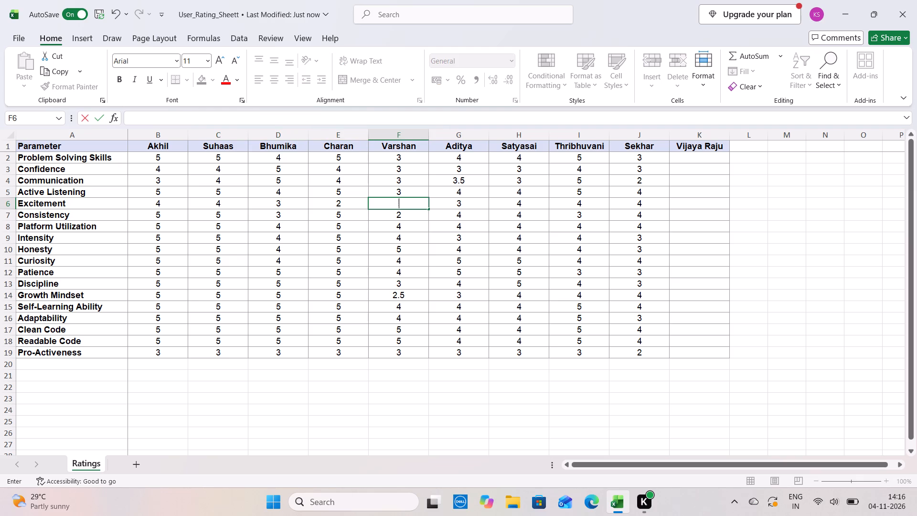
{"action": "key", "text": "2"}
{"action": "key", "text": "Right"}
{"action": "key", "text": "BackSpace"}
{"action": "key", "text": "2"}
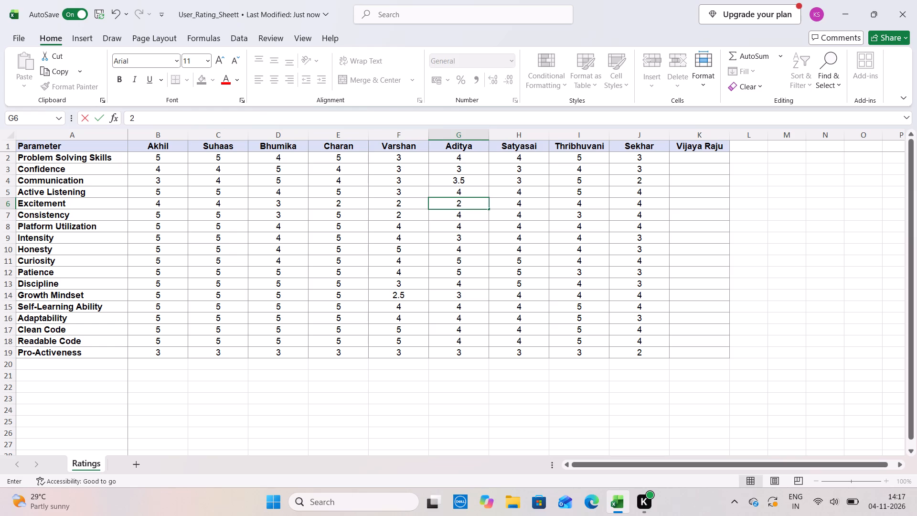
{"action": "key", "text": "Right"}
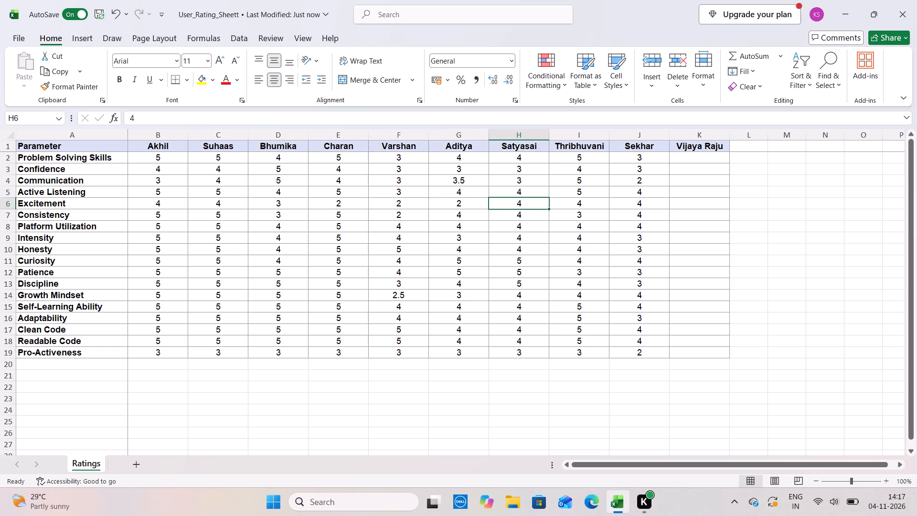
Enter Excitement ratings of 4 for Satyasai (H6), 2 for Thribhuvani (I6) and 2 for Sekhar (J6).
{"action": "key", "text": "BackSpace"}
{"action": "key", "text": "2"}
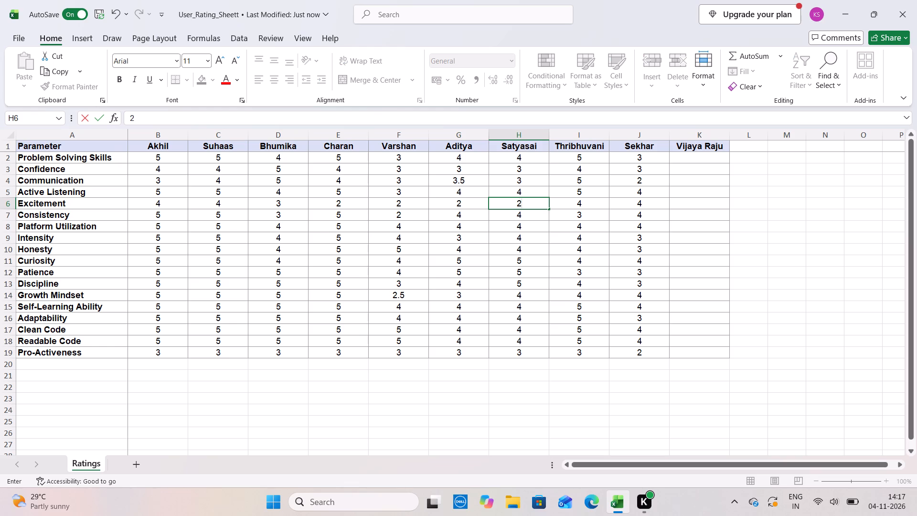
{"action": "key", "text": "BackSpace"}
{"action": "key", "text": "4"}
{"action": "key", "text": "Right"}
{"action": "key", "text": "BackSpace"}
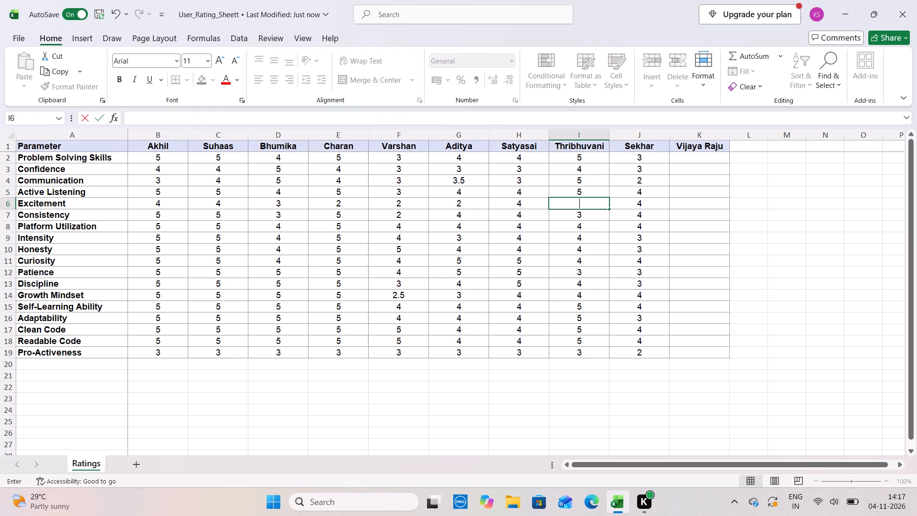
{"action": "key", "text": "2"}
{"action": "key", "text": "Right"}
{"action": "key", "text": "BackSpace"}
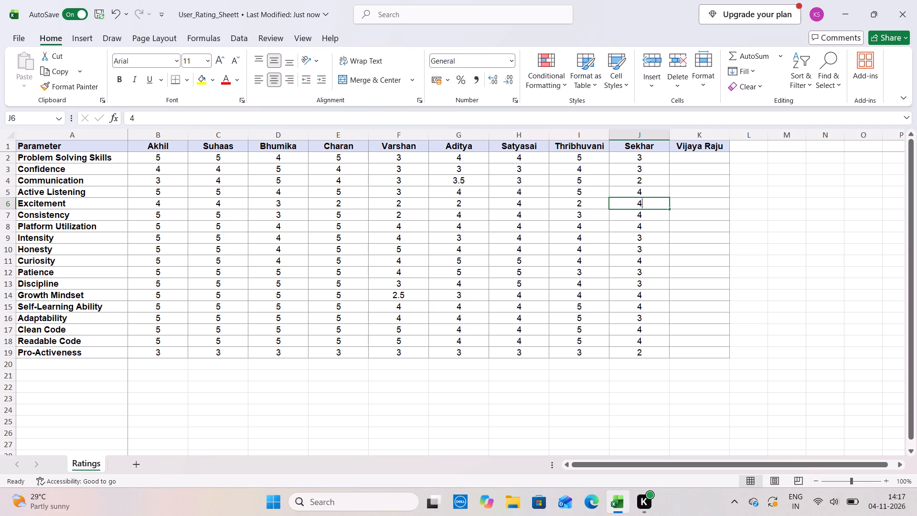
{"action": "key", "text": "2"}
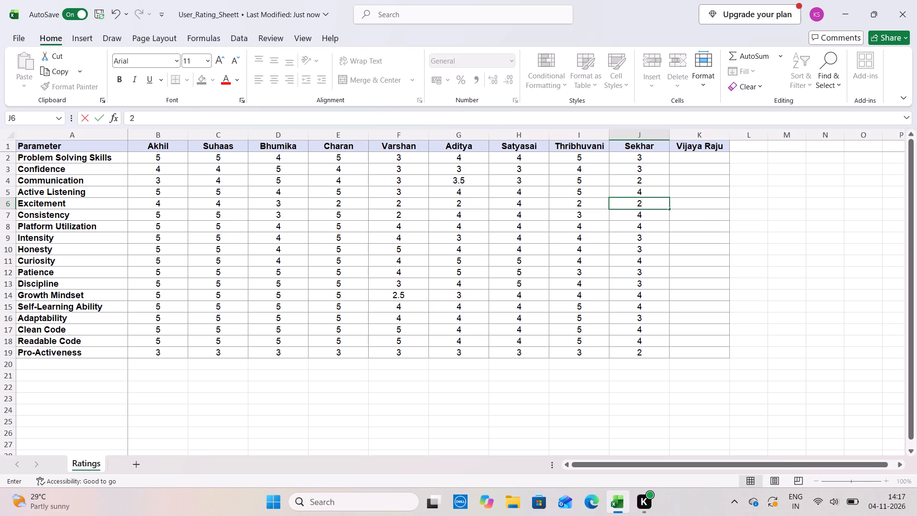
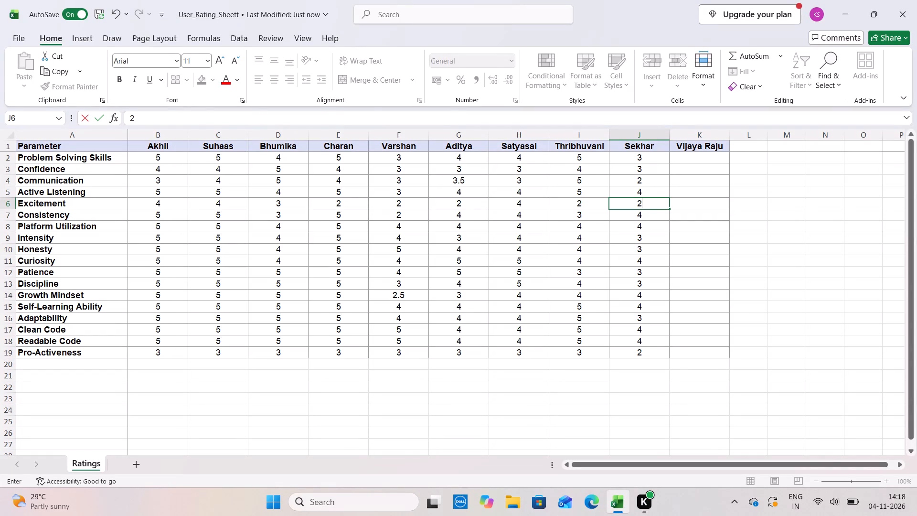
Go to the Curiosity row and select the rating for Suhaas (C11).
{"action": "left_click", "coordinate": [102, 262]}
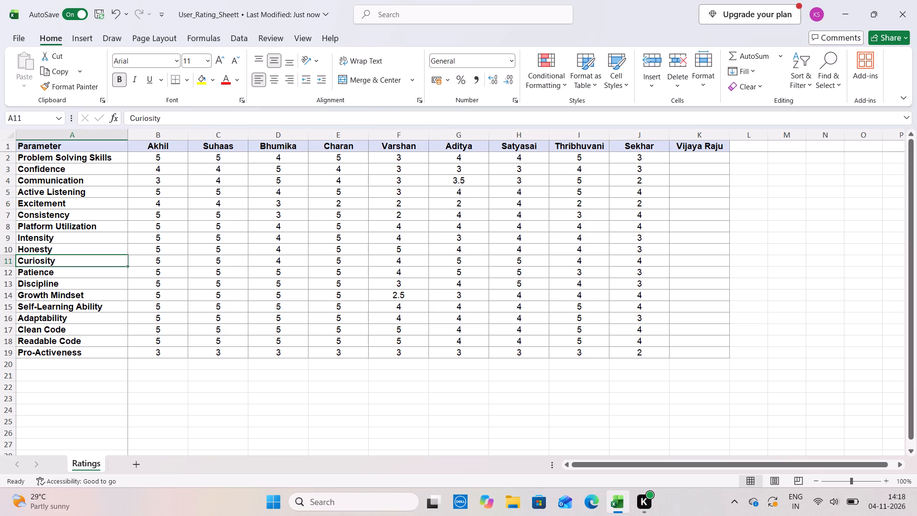
{"action": "left_click", "coordinate": [149, 261]}
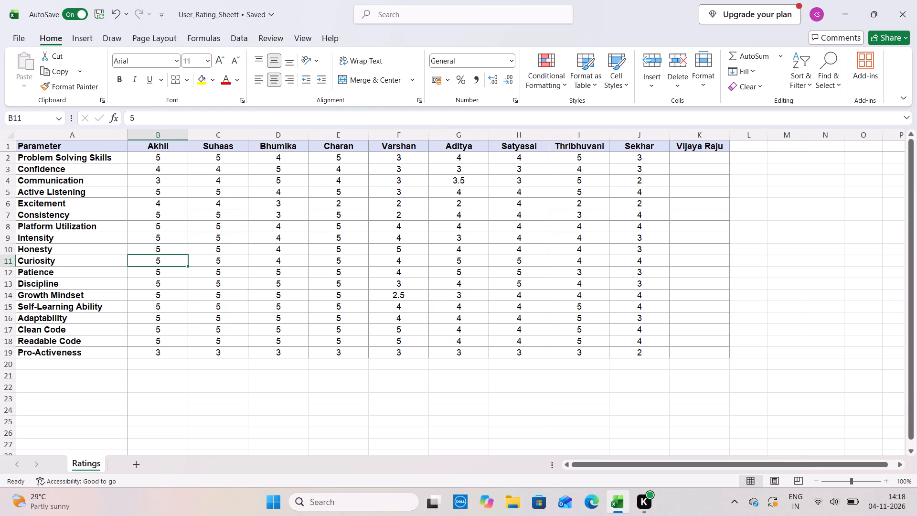
{"action": "key", "text": "Right"}
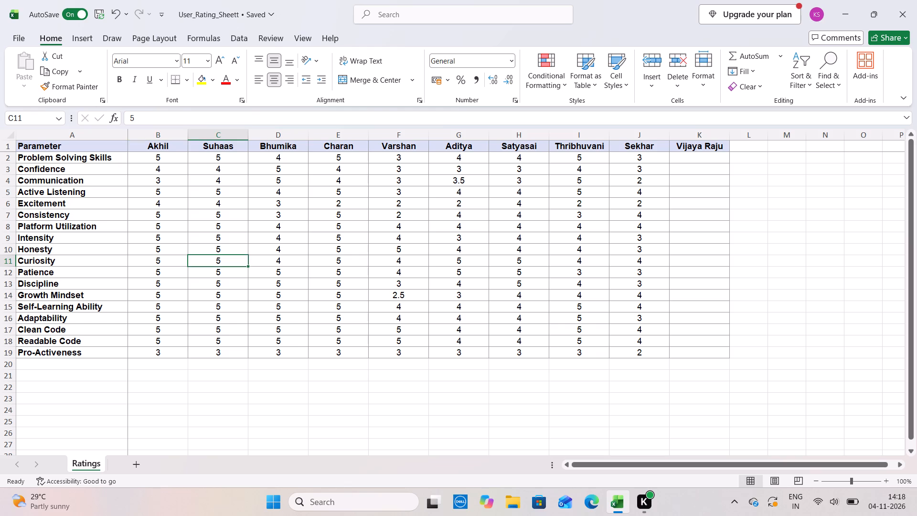
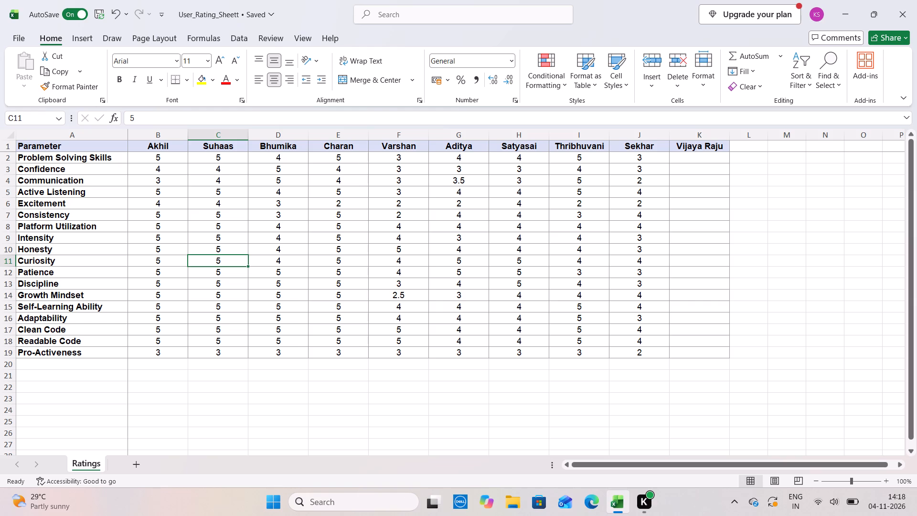
{"action": "left_click", "coordinate": [708, 393]}
{"action": "left_click", "coordinate": [708, 393]}
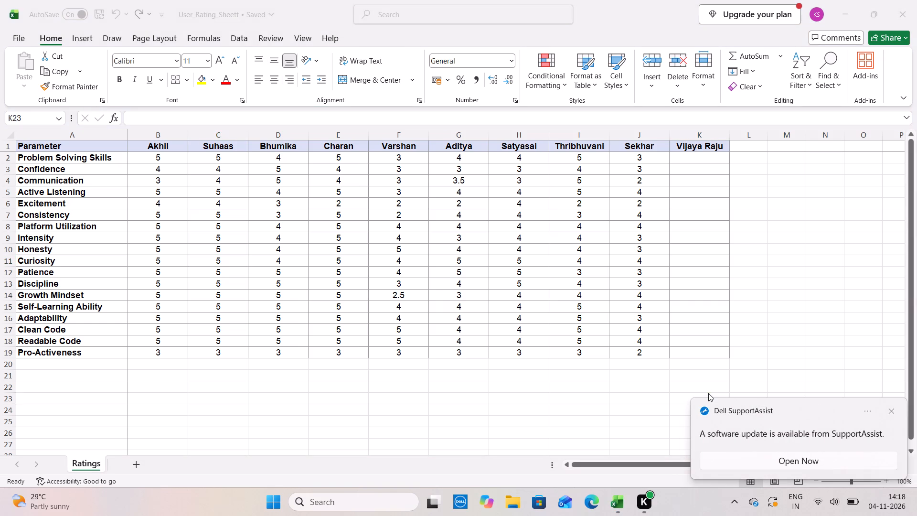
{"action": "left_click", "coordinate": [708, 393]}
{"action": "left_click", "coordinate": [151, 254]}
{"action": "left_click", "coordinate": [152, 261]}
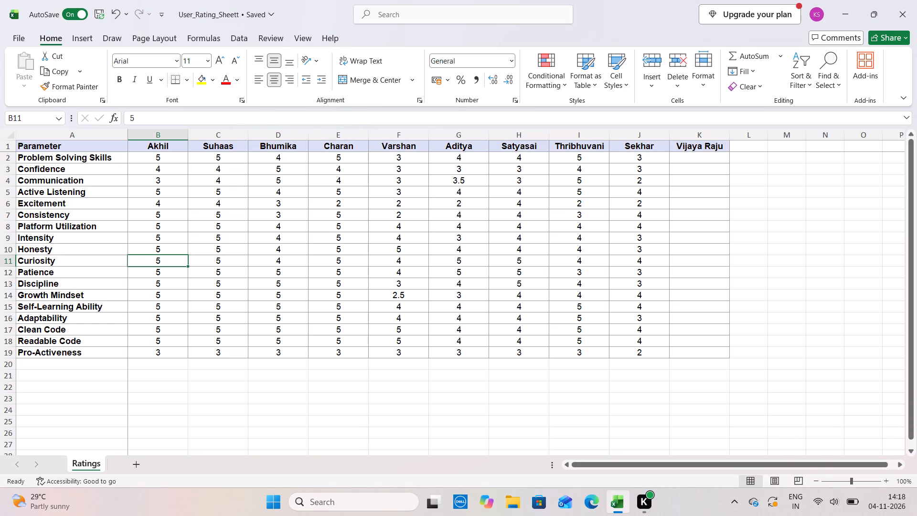
Set the Pro-Activeness ratings for Akhil, Suhaas and Bhumika (B19 to D19) to 5 each.
{"action": "left_click", "coordinate": [162, 355]}
{"action": "key", "text": "BackSpace"}
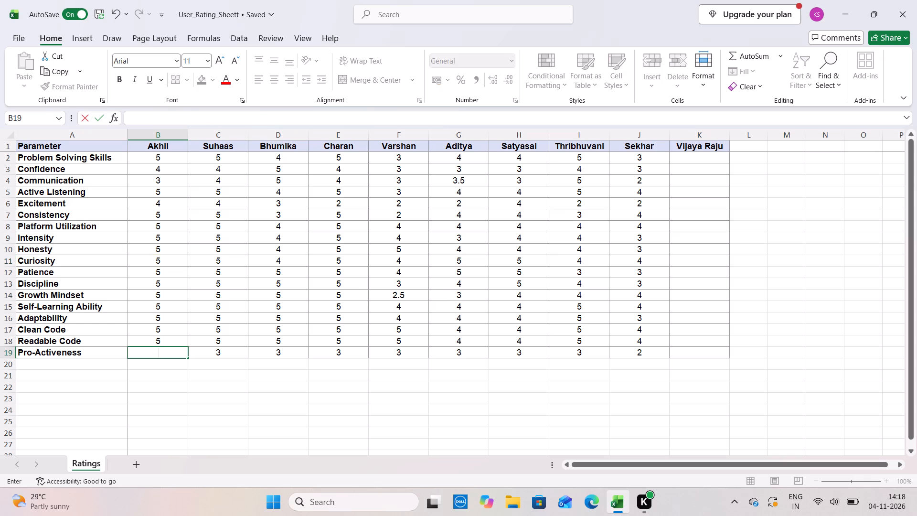
{"action": "key", "text": "5"}
{"action": "key", "text": "Right"}
{"action": "key", "text": "BackSpace"}
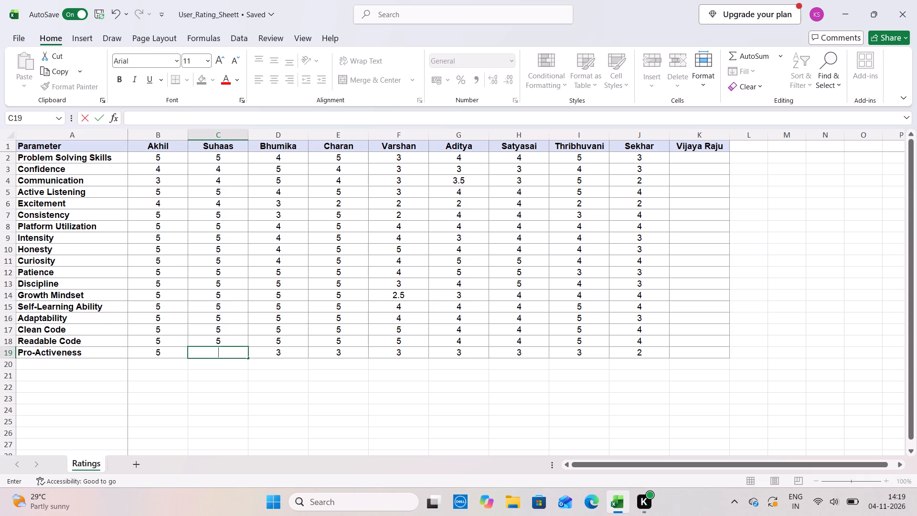
{"action": "key", "text": "5"}
{"action": "key", "text": "Right"}
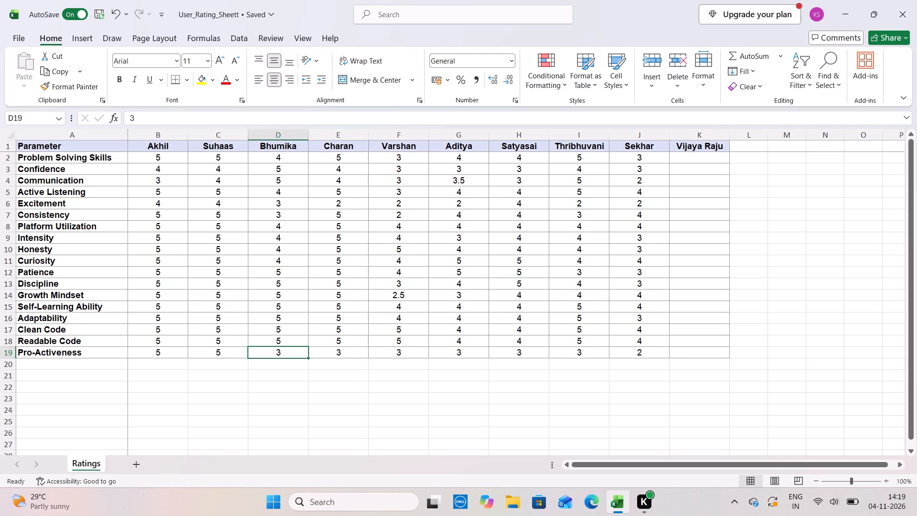
{"action": "key", "text": "BackSpace"}
{"action": "key", "text": "5"}
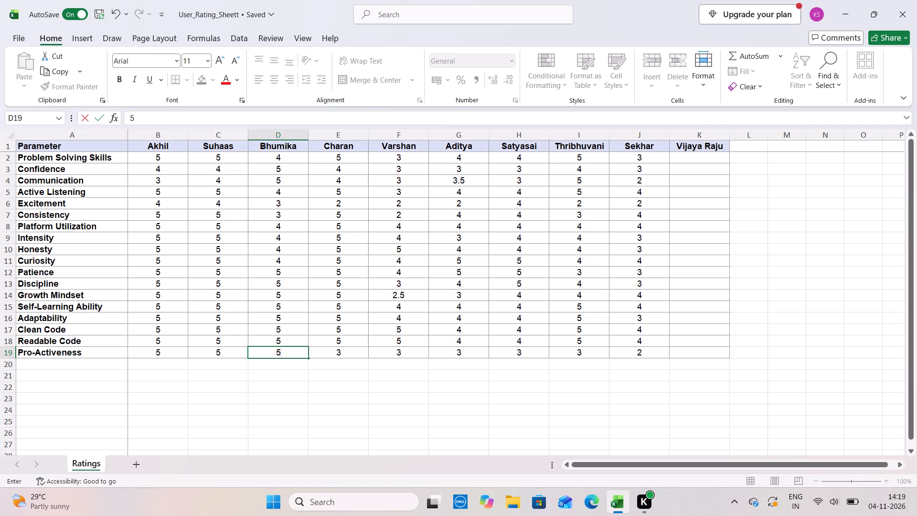
{"action": "key", "text": "Right"}
Set the Pro-Activeness ratings for Charan, Varshan and Aditya (E19 to G19) to 4 each.
{"action": "key", "text": "BackSpace"}
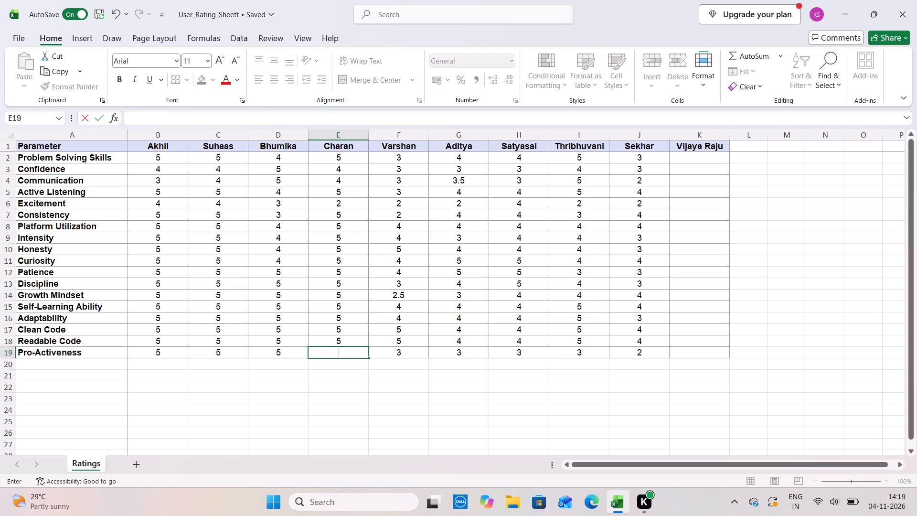
{"action": "key", "text": "4"}
{"action": "key", "text": "Right"}
{"action": "key", "text": "BackSpace"}
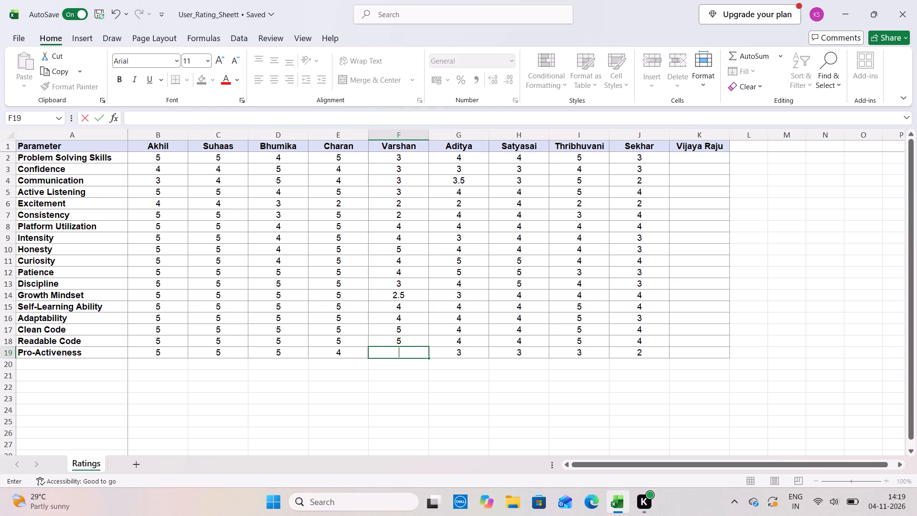
{"action": "key", "text": "4"}
{"action": "key", "text": "Right"}
{"action": "key", "text": "BackSpace"}
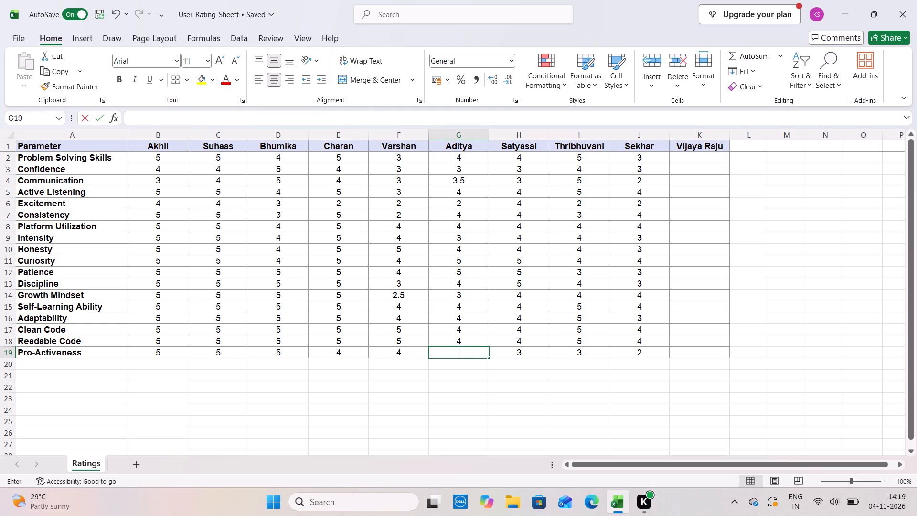
{"action": "key", "text": "4"}
{"action": "key", "text": "Right"}
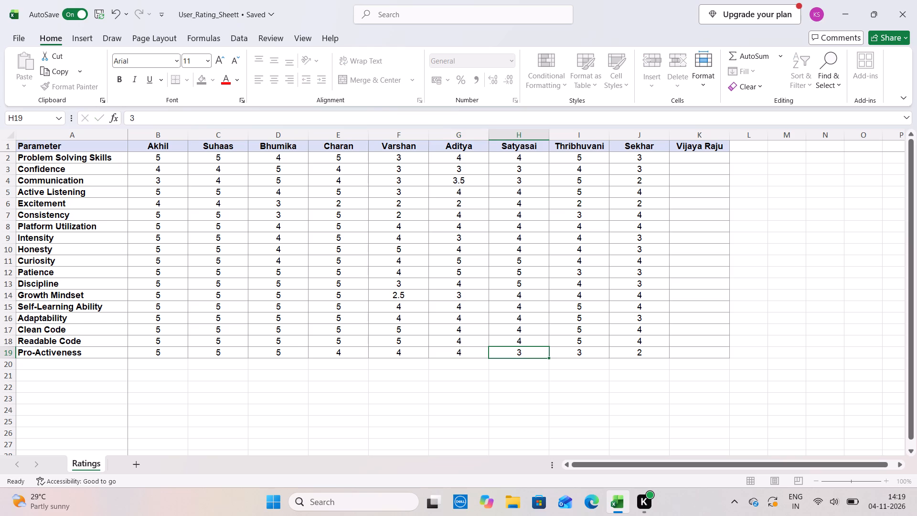
Enter Pro-Activeness ratings of 4 for Satyasai (H19), 4 for Thribhuvani (I19) and 3 for Sekhar (J19).
{"action": "key", "text": "BackSpace"}
{"action": "key", "text": "4"}
{"action": "key", "text": "Right"}
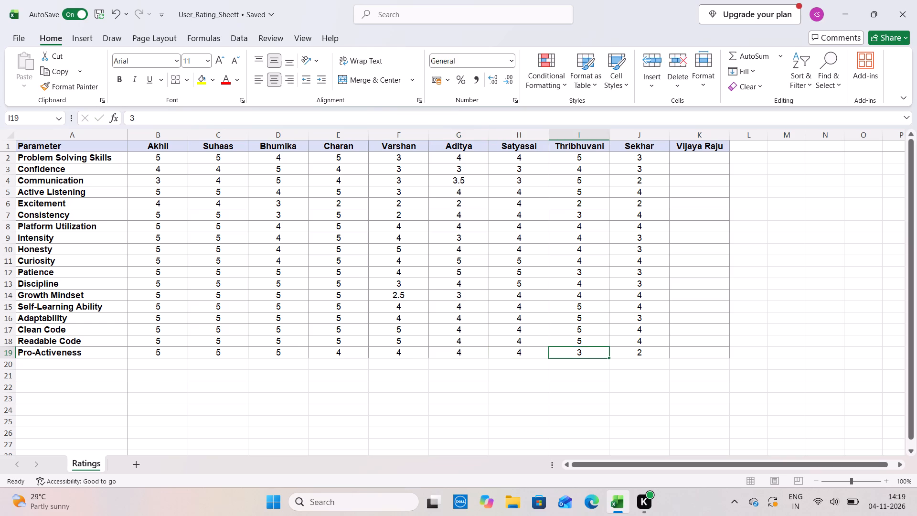
{"action": "key", "text": "BackSpace"}
{"action": "key", "text": "4"}
{"action": "key", "text": "Right"}
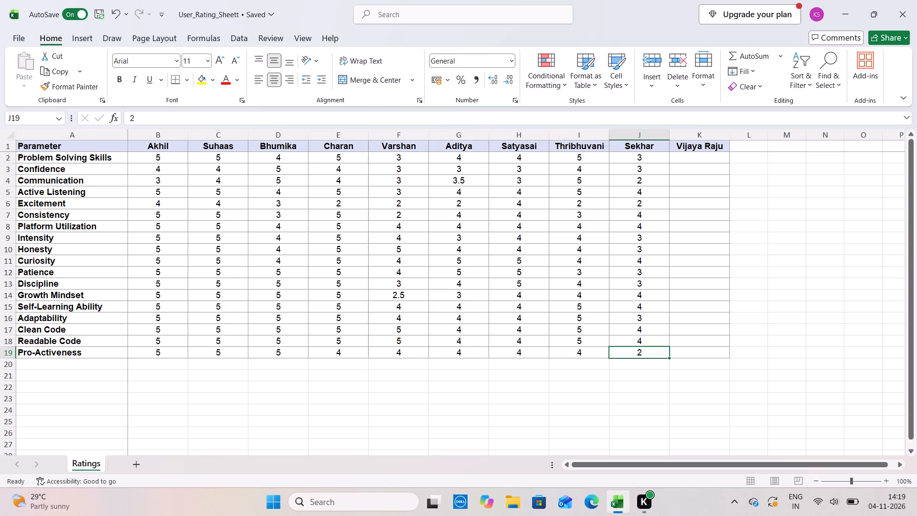
{"action": "key", "text": "BackSpace"}
{"action": "key", "text": "3"}
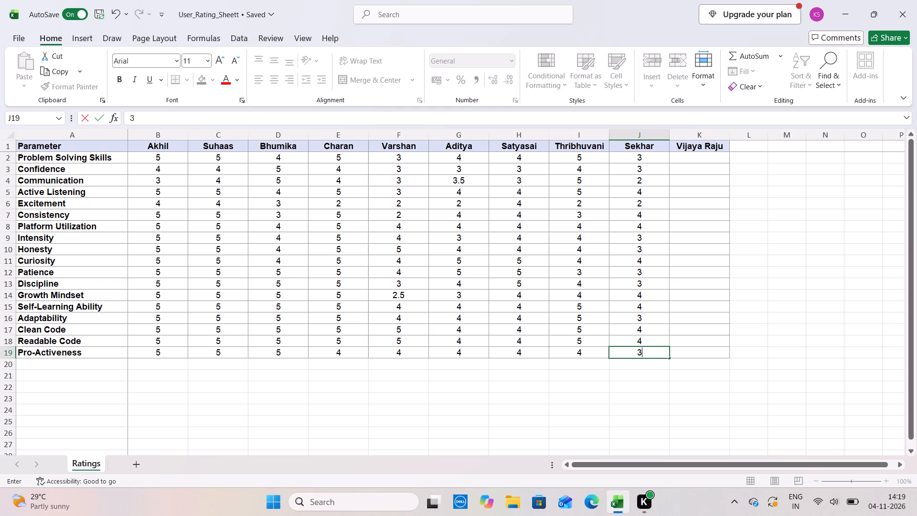
{"action": "scroll", "coordinate": [786, 298], "scroll_direction": "up", "scroll_amount": 2}
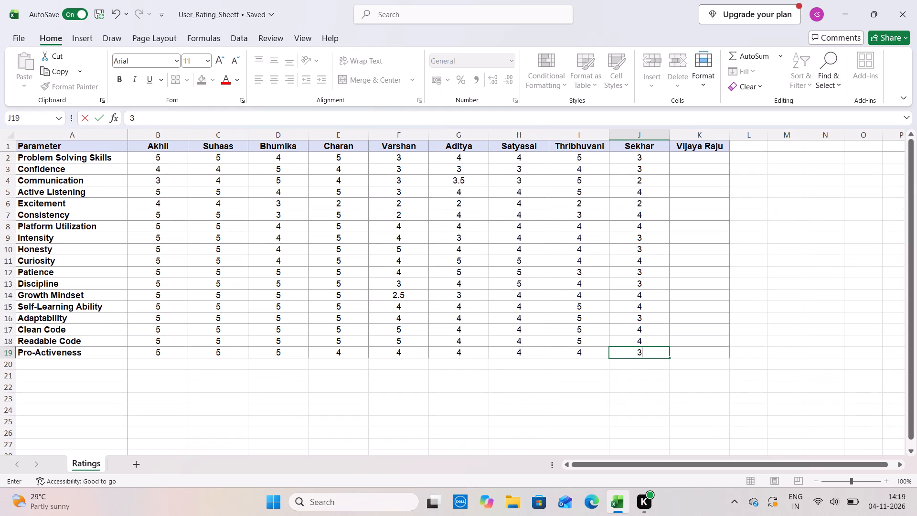
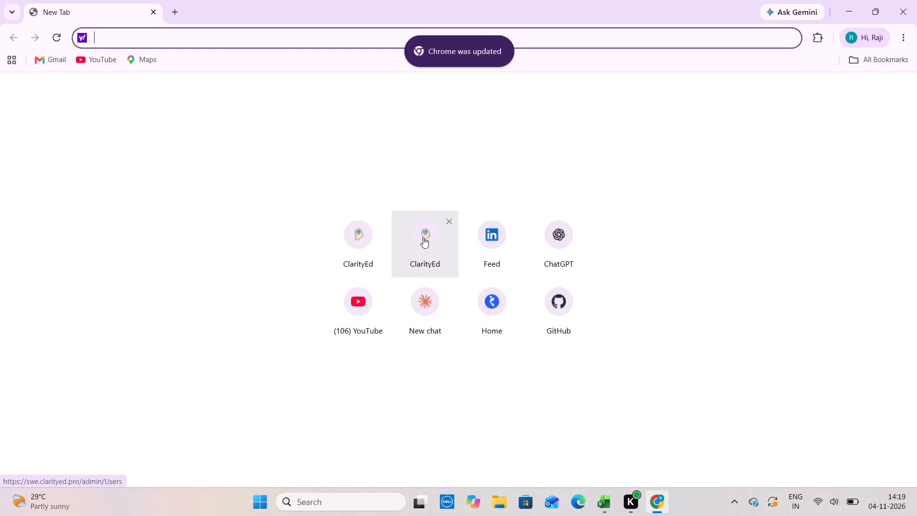
Open ClarityEd's User Management page in Chrome and return to it after glancing at the Ratings workbook.
{"action": "left_click", "coordinate": [423, 237]}
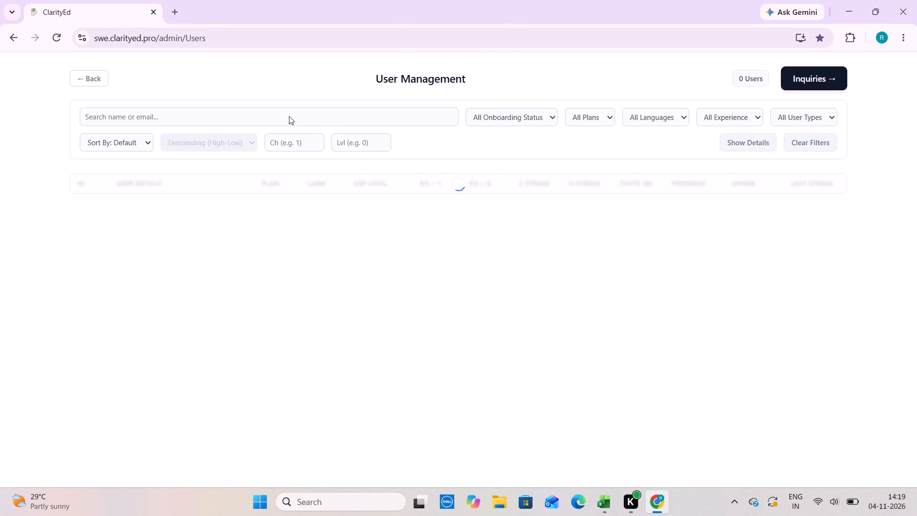
{"action": "left_click", "coordinate": [241, 115]}
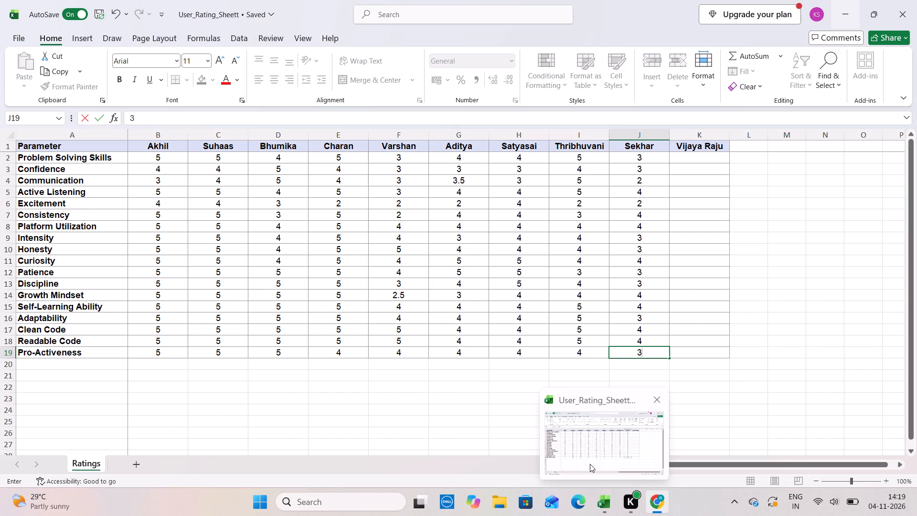
{"action": "left_click", "coordinate": [590, 464]}
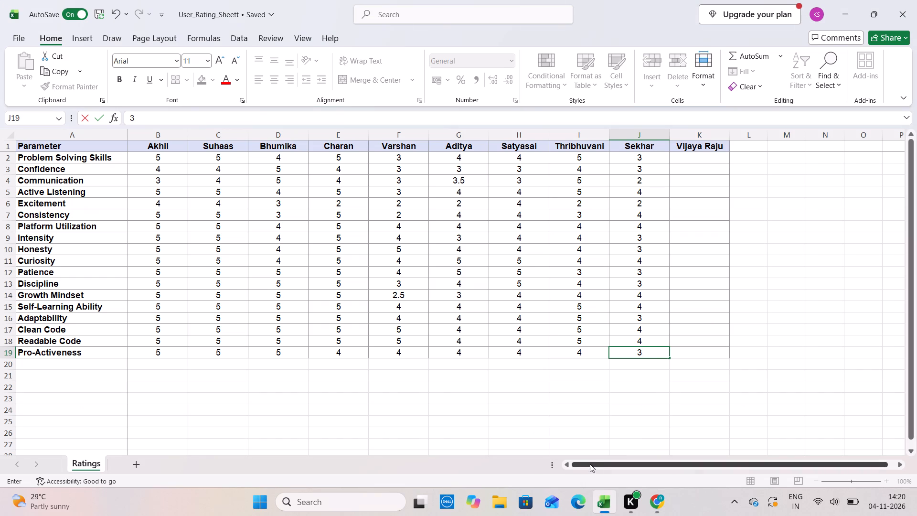
{"action": "left_click", "coordinate": [851, 2]}
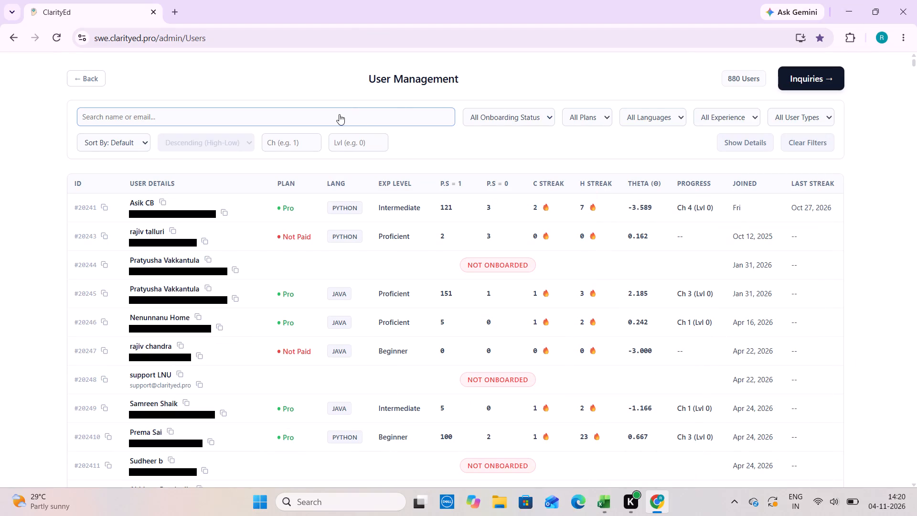
Search the user list for "akh" and open the record of the Akhil with the Proficient experience level.
{"action": "left_click", "coordinate": [339, 114]}
{"action": "type", "text": "akhol"}
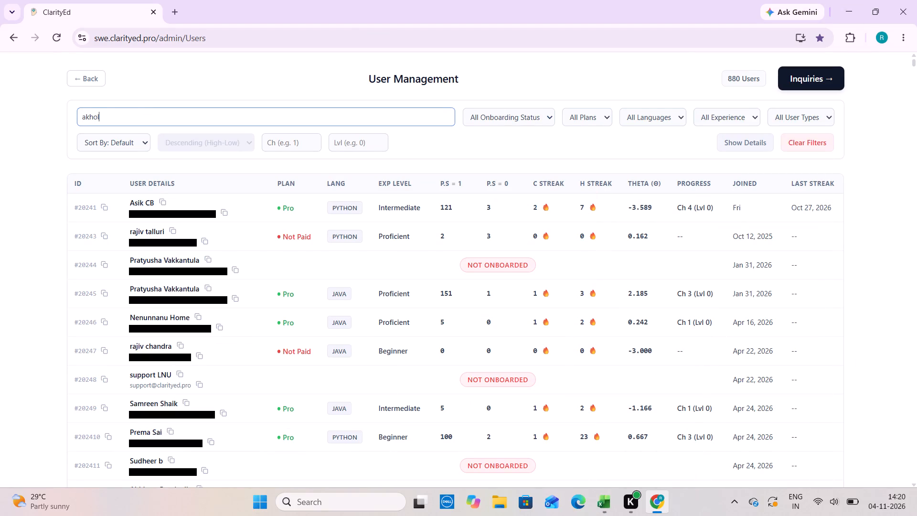
{"action": "key", "text": "BackSpace"}
{"action": "key", "text": "BackSpace"}
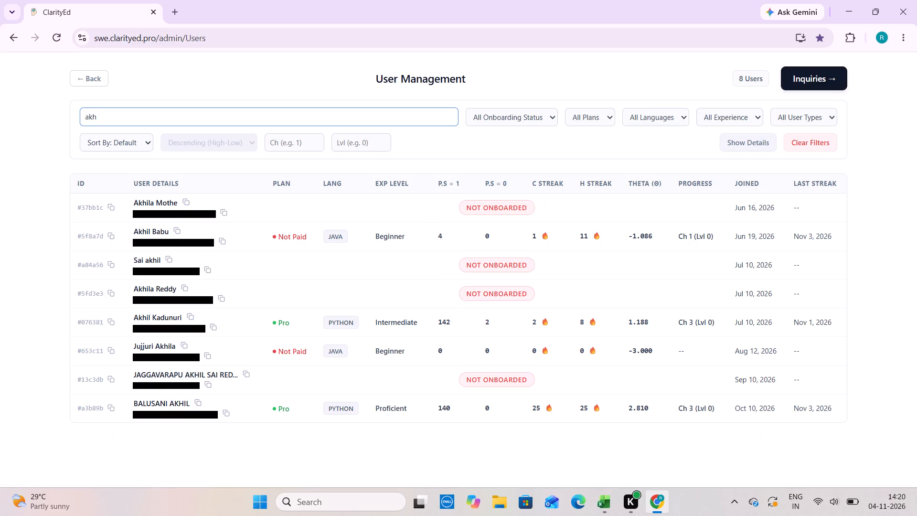
{"action": "left_click", "coordinate": [515, 406]}
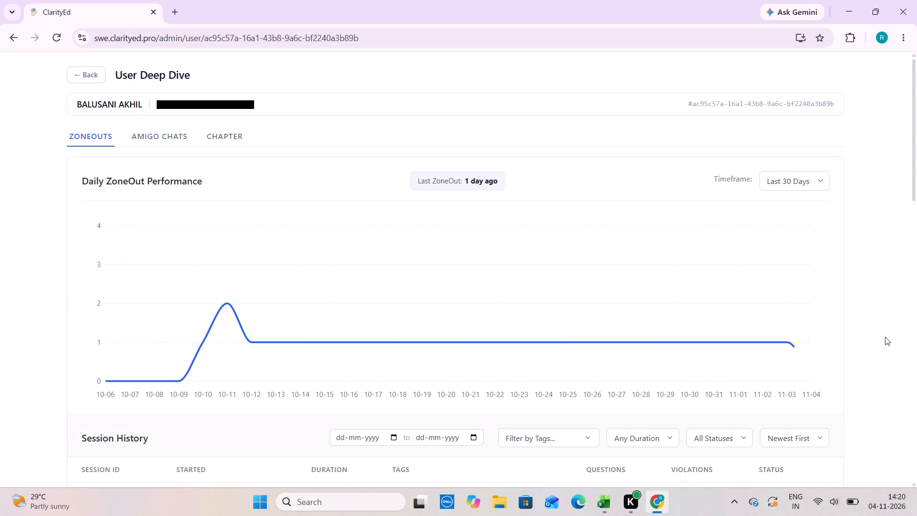
Examine the strategy evaluation and submitted code in Akhil's Nov 3, 2026 session, and return to the session history.
{"action": "scroll", "coordinate": [885, 337], "scroll_direction": "down", "scroll_amount": 3}
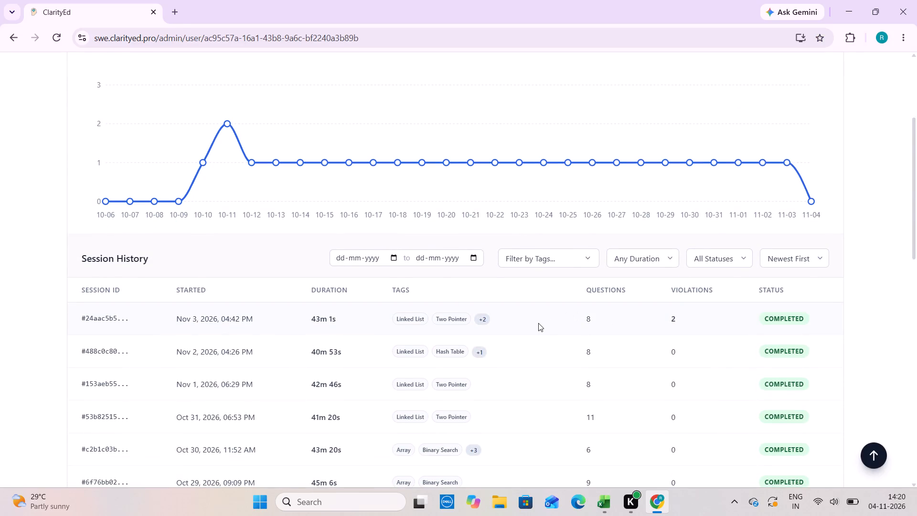
{"action": "left_click", "coordinate": [538, 323]}
{"action": "scroll", "coordinate": [538, 323], "scroll_direction": "down", "scroll_amount": 3}
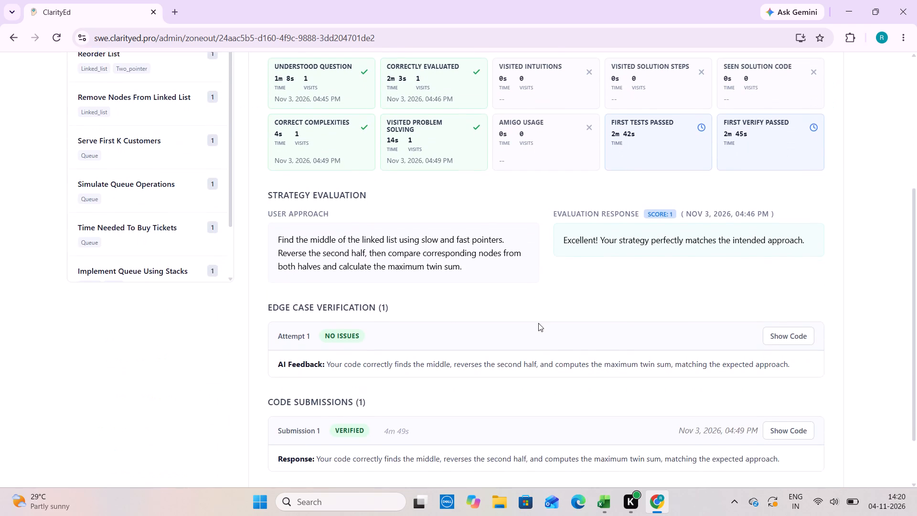
{"action": "scroll", "coordinate": [538, 323], "scroll_direction": "down", "scroll_amount": 4}
{"action": "left_click", "coordinate": [780, 361]}
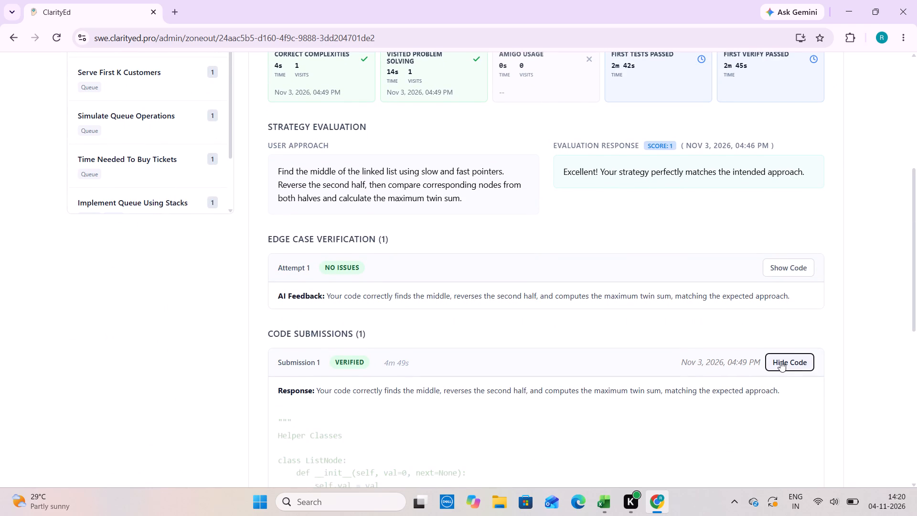
{"action": "scroll", "coordinate": [696, 426], "scroll_direction": "down", "scroll_amount": 2}
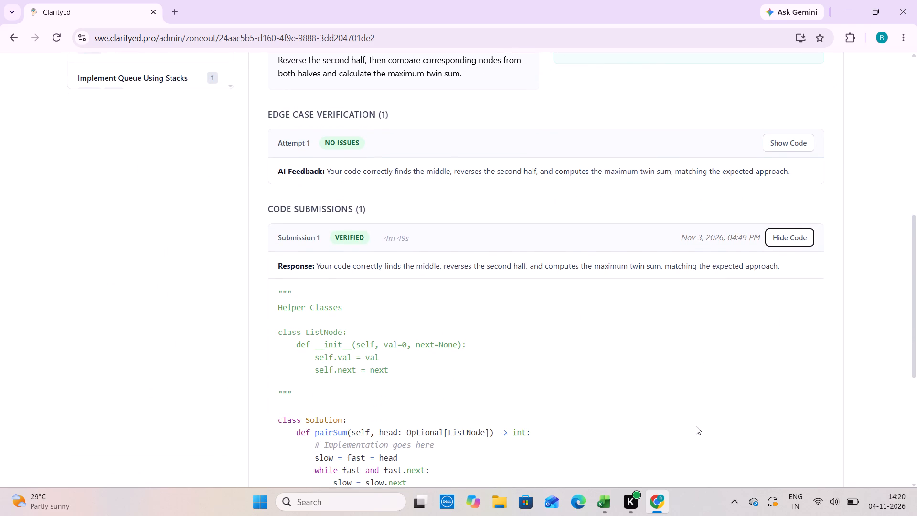
{"action": "scroll", "coordinate": [696, 426], "scroll_direction": "down", "scroll_amount": 4}
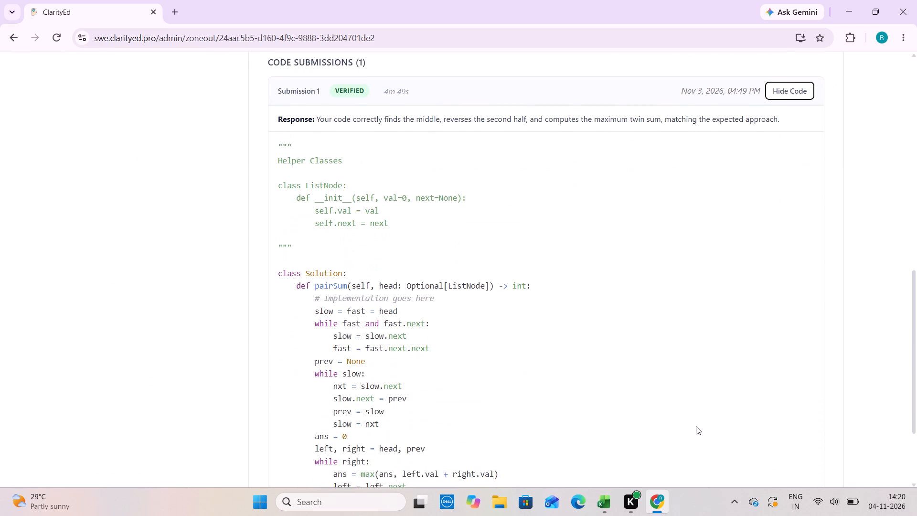
{"action": "scroll", "coordinate": [696, 426], "scroll_direction": "down", "scroll_amount": 1}
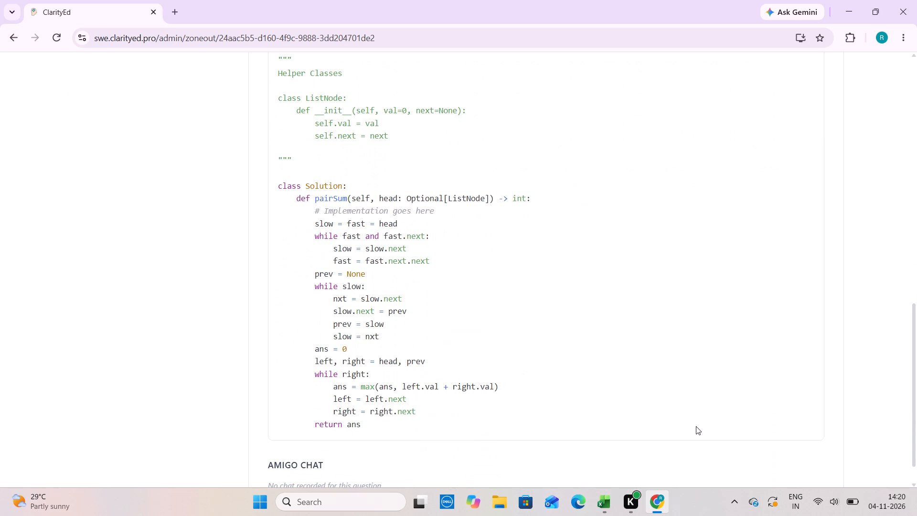
{"action": "scroll", "coordinate": [696, 426], "scroll_direction": "up", "scroll_amount": 5}
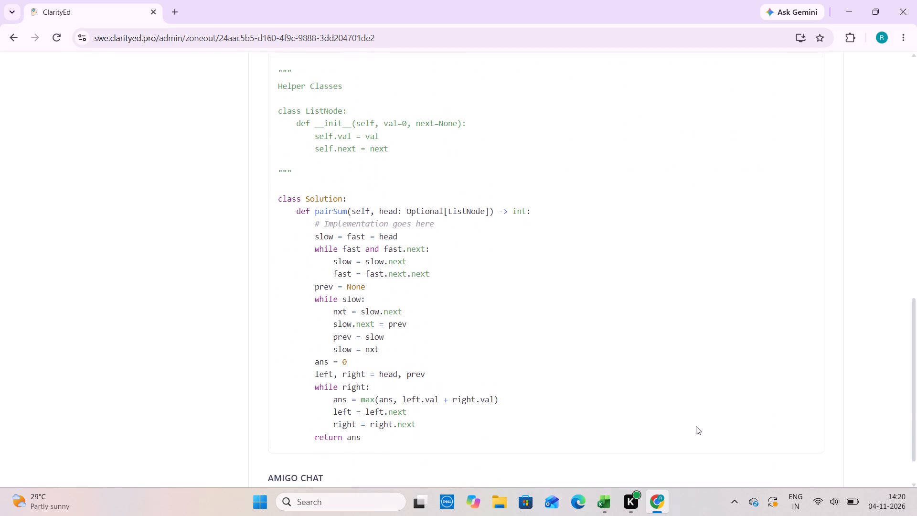
{"action": "scroll", "coordinate": [696, 426], "scroll_direction": "up", "scroll_amount": 1}
{"action": "left_click", "coordinate": [16, 34]}
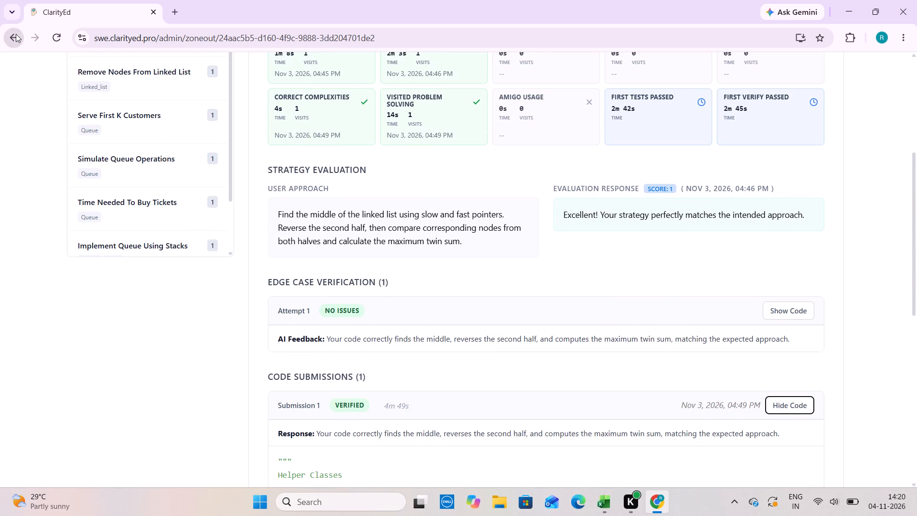
Open the Oct 10, 2026, 09:02 PM session and review the submitted code for Sum Of Array Elements.
{"action": "scroll", "coordinate": [388, 292], "scroll_direction": "down", "scroll_amount": 11}
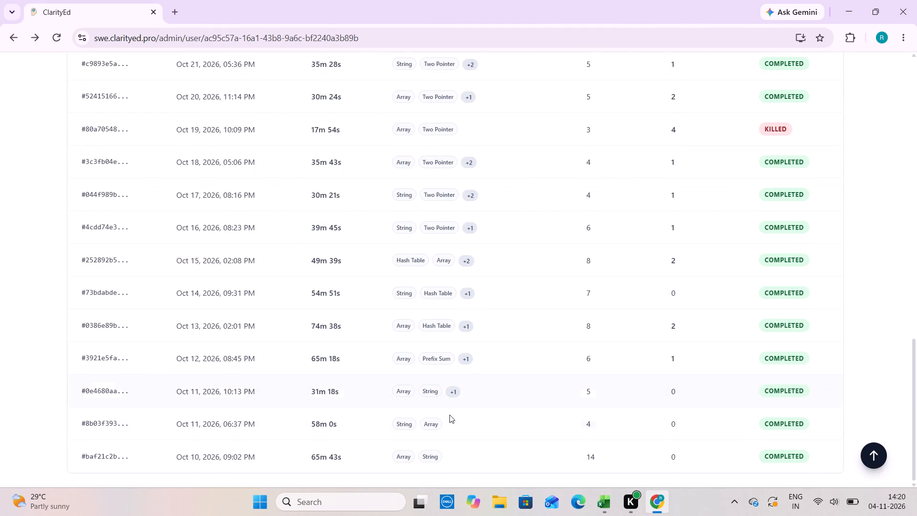
{"action": "left_click", "coordinate": [484, 455]}
{"action": "scroll", "coordinate": [533, 404], "scroll_direction": "down", "scroll_amount": 5}
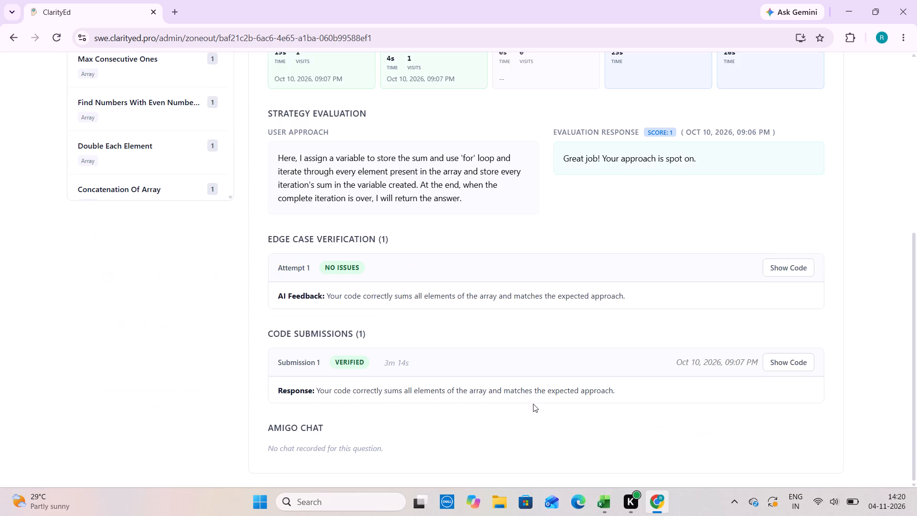
{"action": "left_click", "coordinate": [783, 360]}
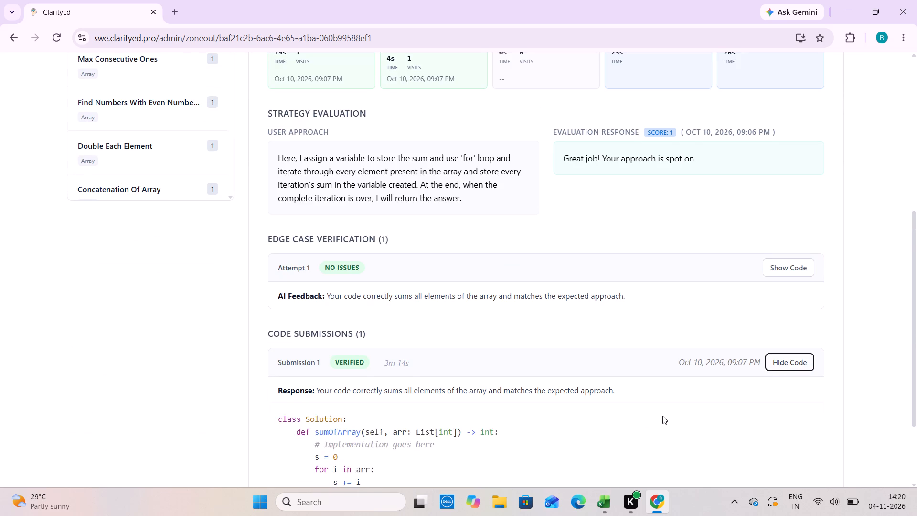
{"action": "scroll", "coordinate": [662, 416], "scroll_direction": "down", "scroll_amount": 3}
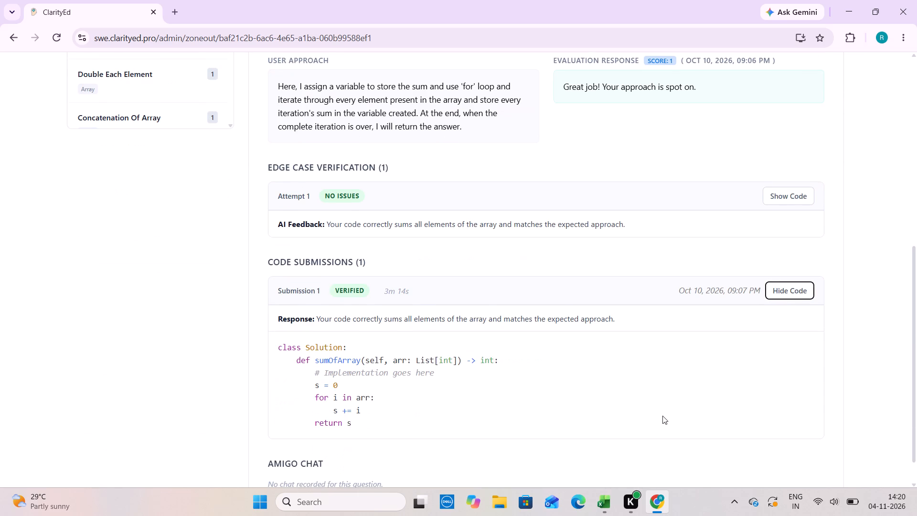
Review the strategy evaluation and submitted code for the Max Consecutive Ones question in the same session.
{"action": "scroll", "coordinate": [662, 416], "scroll_direction": "up", "scroll_amount": 8}
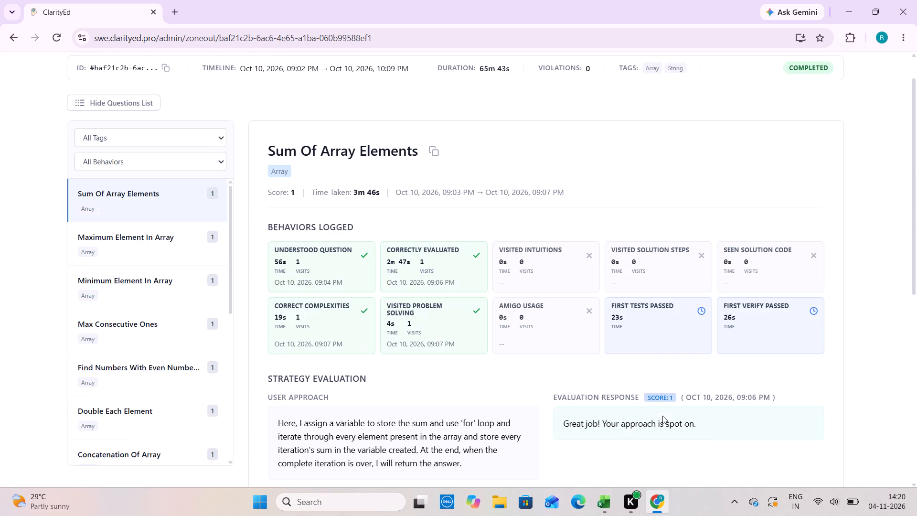
{"action": "left_click", "coordinate": [157, 361]}
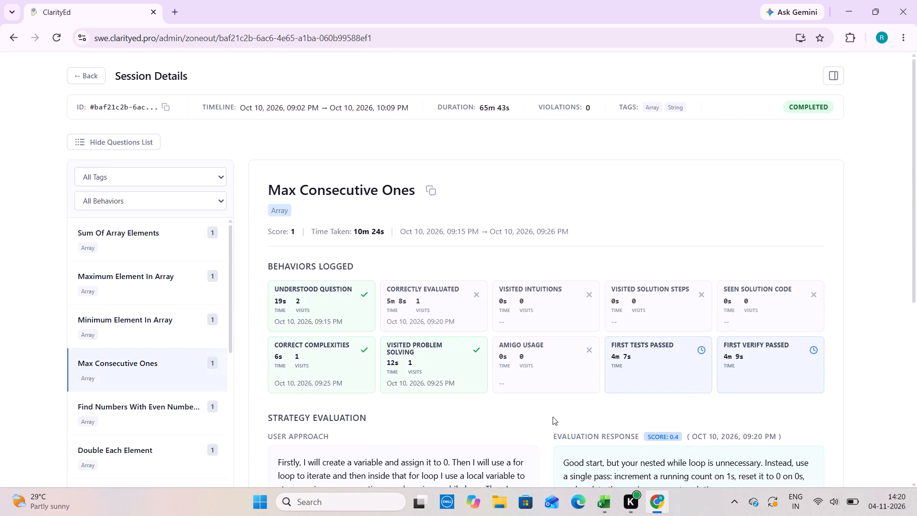
{"action": "scroll", "coordinate": [553, 417], "scroll_direction": "down", "scroll_amount": 7}
{"action": "left_click", "coordinate": [786, 365]}
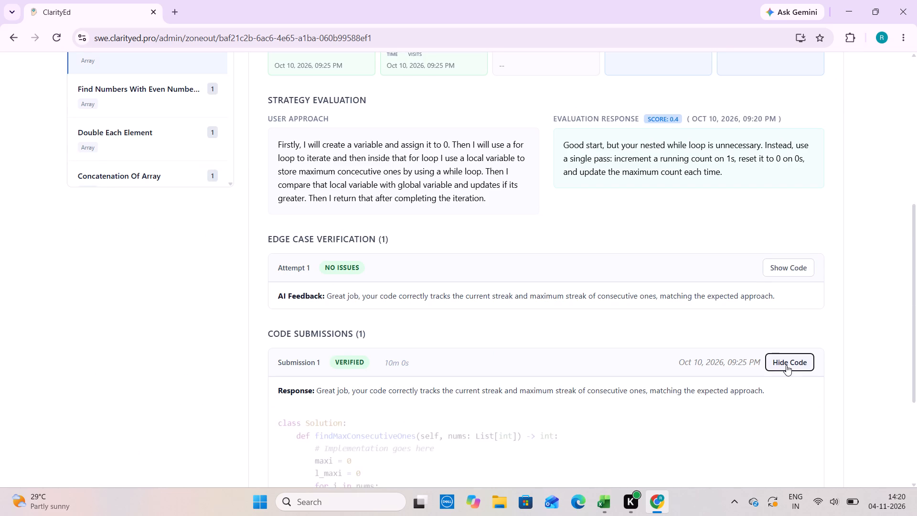
{"action": "scroll", "coordinate": [638, 431], "scroll_direction": "down", "scroll_amount": 2}
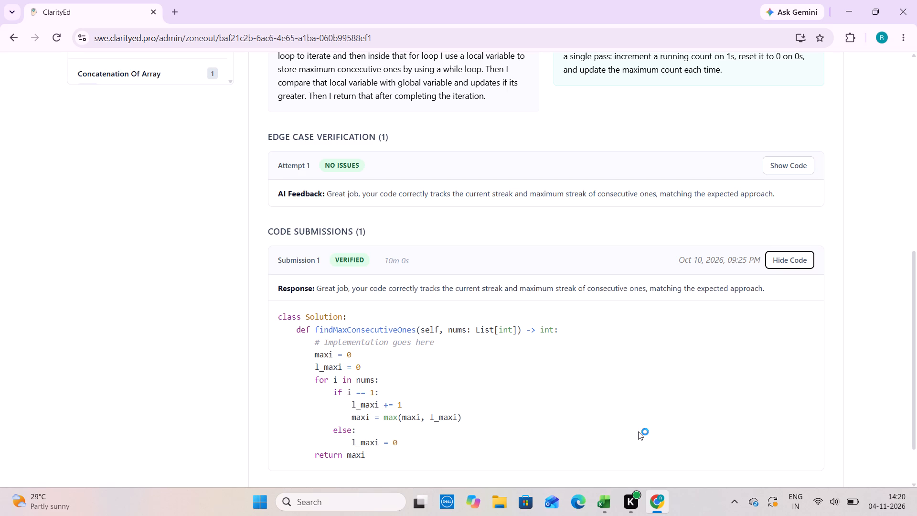
Review the submitted code and logged behaviors for the Double Each Element question, and return to the session history.
{"action": "scroll", "coordinate": [638, 431], "scroll_direction": "up", "scroll_amount": 3}
{"action": "left_click", "coordinate": [150, 211]}
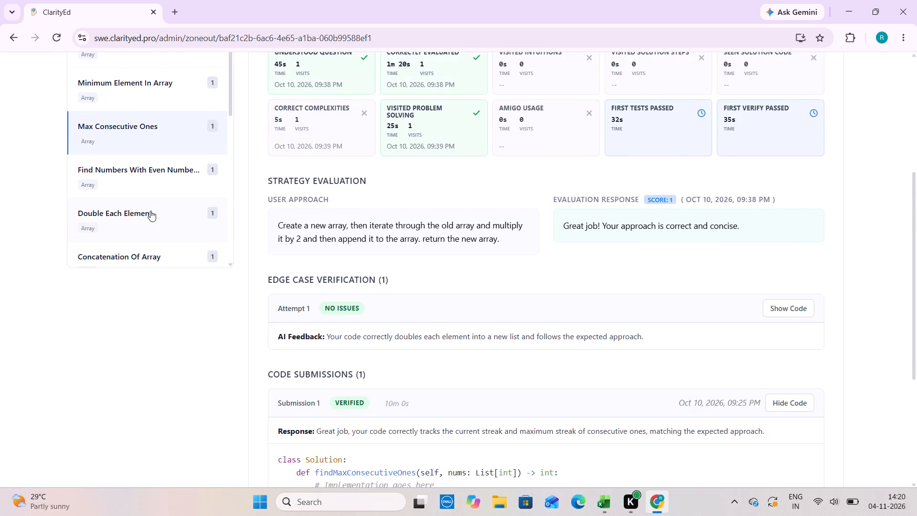
{"action": "scroll", "coordinate": [493, 313], "scroll_direction": "down", "scroll_amount": 4}
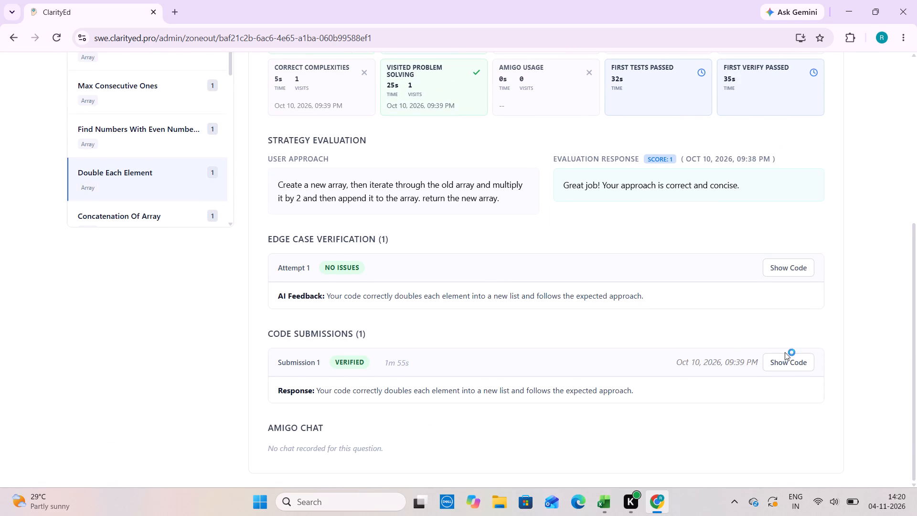
{"action": "left_click", "coordinate": [782, 358]}
{"action": "scroll", "coordinate": [626, 410], "scroll_direction": "down", "scroll_amount": 4}
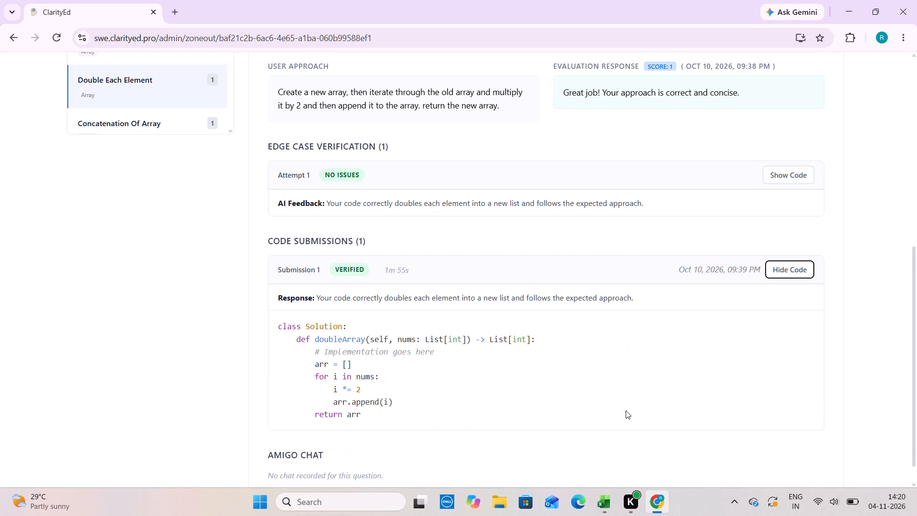
{"action": "scroll", "coordinate": [626, 410], "scroll_direction": "up", "scroll_amount": 1}
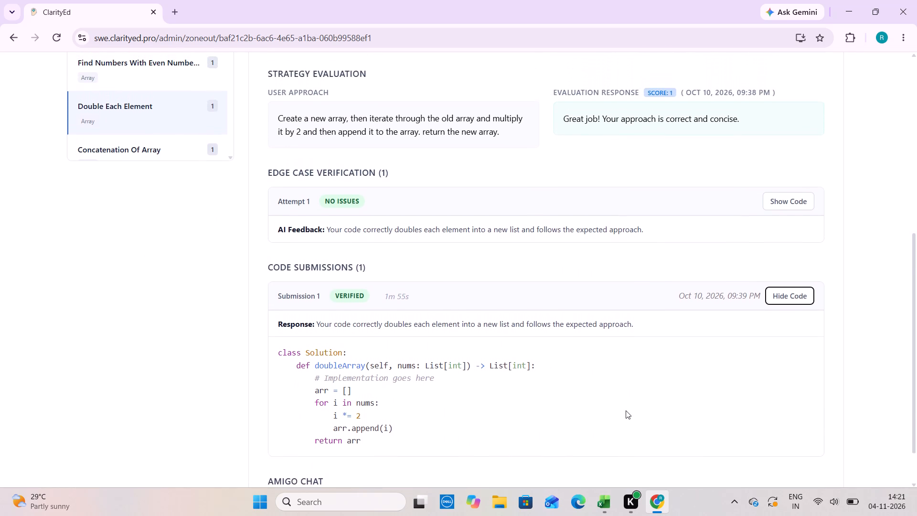
{"action": "scroll", "coordinate": [626, 410], "scroll_direction": "up", "scroll_amount": 2}
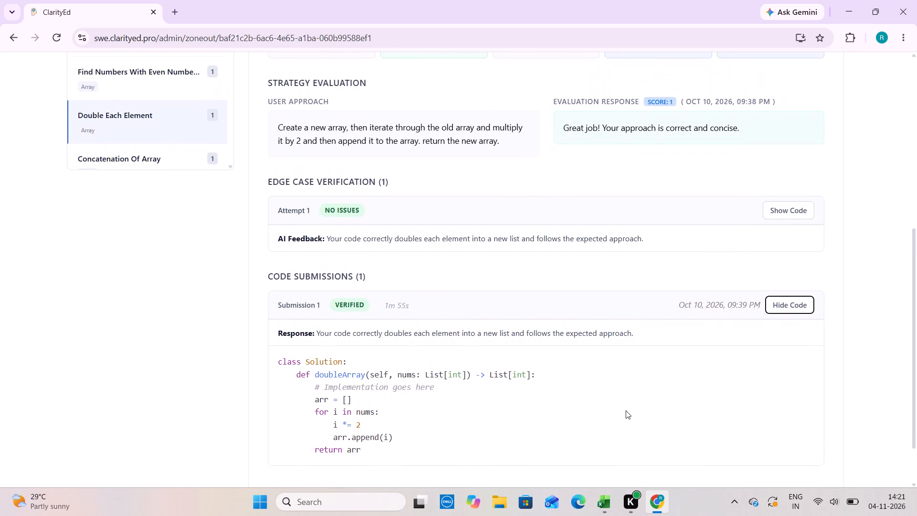
{"action": "scroll", "coordinate": [626, 410], "scroll_direction": "up", "scroll_amount": 1}
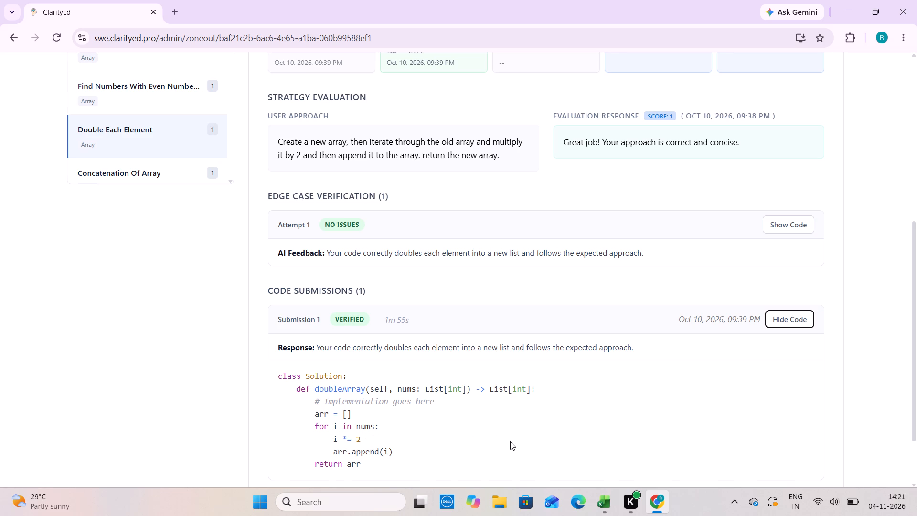
{"action": "scroll", "coordinate": [510, 441], "scroll_direction": "up", "scroll_amount": 6}
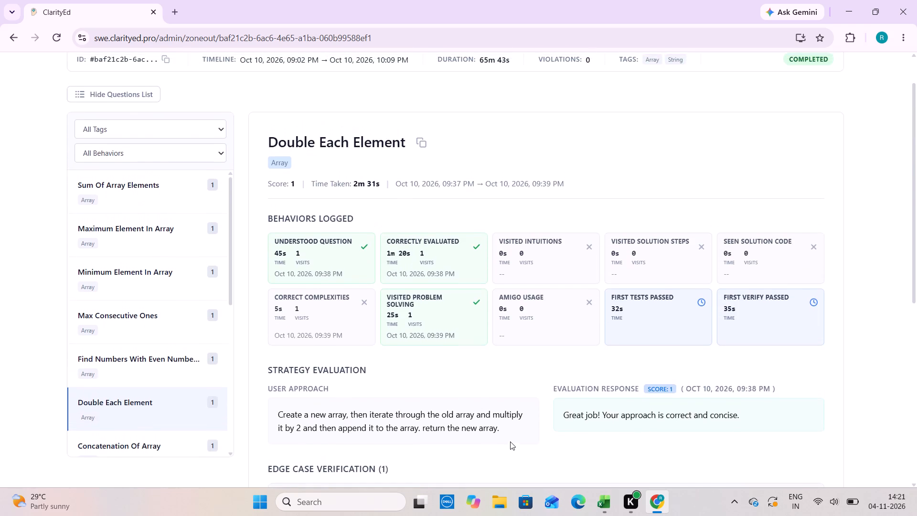
{"action": "scroll", "coordinate": [510, 441], "scroll_direction": "up", "scroll_amount": 1}
{"action": "left_click", "coordinate": [88, 72]}
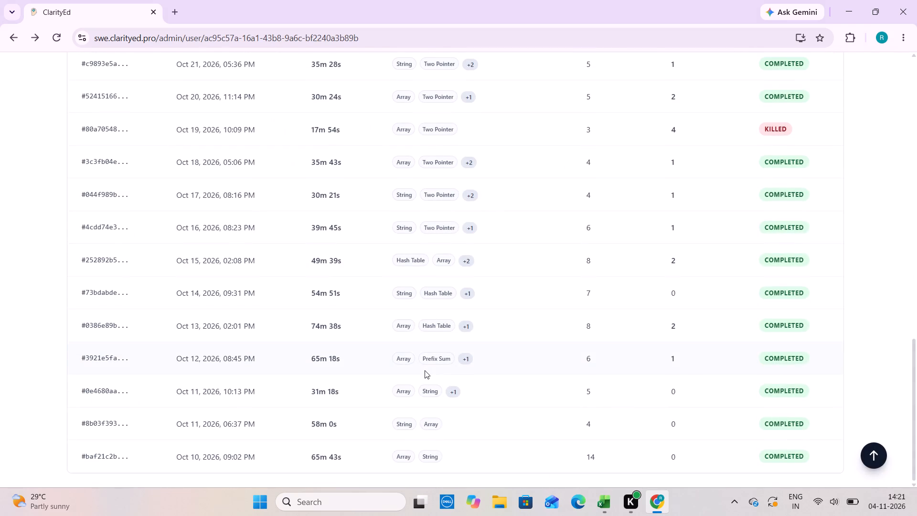
Open the Oct 17, 2026, 08:16 PM session and review the logged behaviors, strategy evaluation and submitted code for Sort Colors.
{"action": "left_click", "coordinate": [540, 195]}
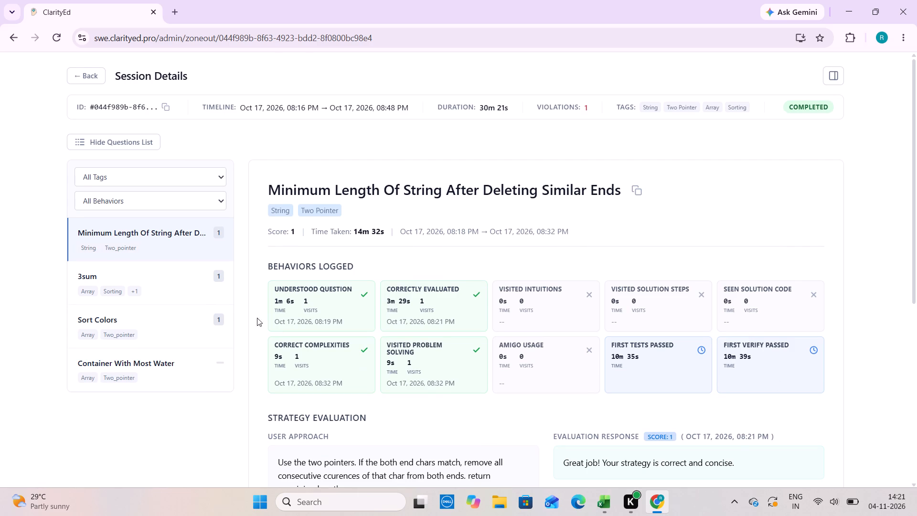
{"action": "left_click", "coordinate": [157, 323]}
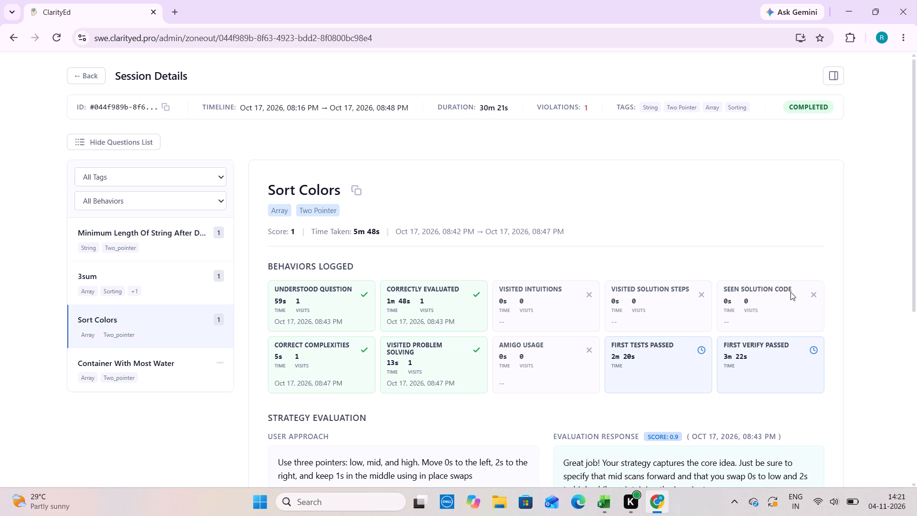
{"action": "scroll", "coordinate": [857, 295], "scroll_direction": "down", "scroll_amount": 1}
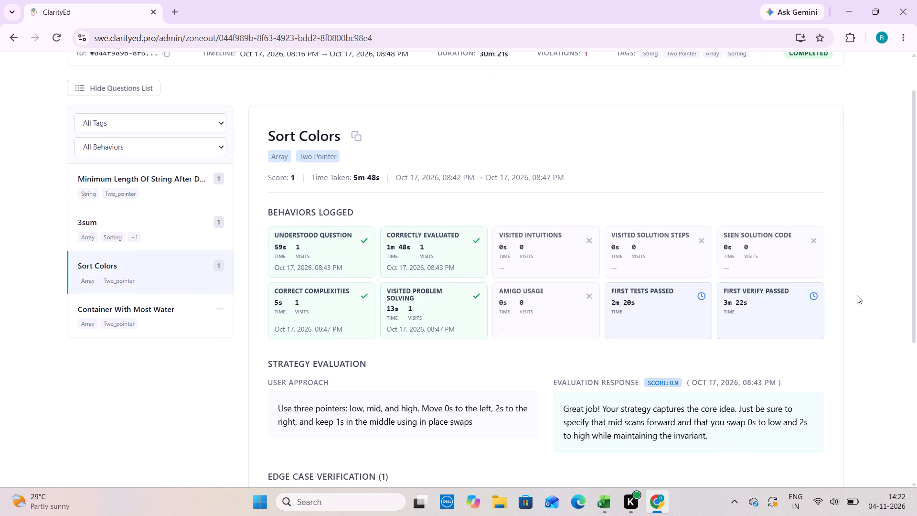
{"action": "scroll", "coordinate": [857, 295], "scroll_direction": "down", "scroll_amount": 2}
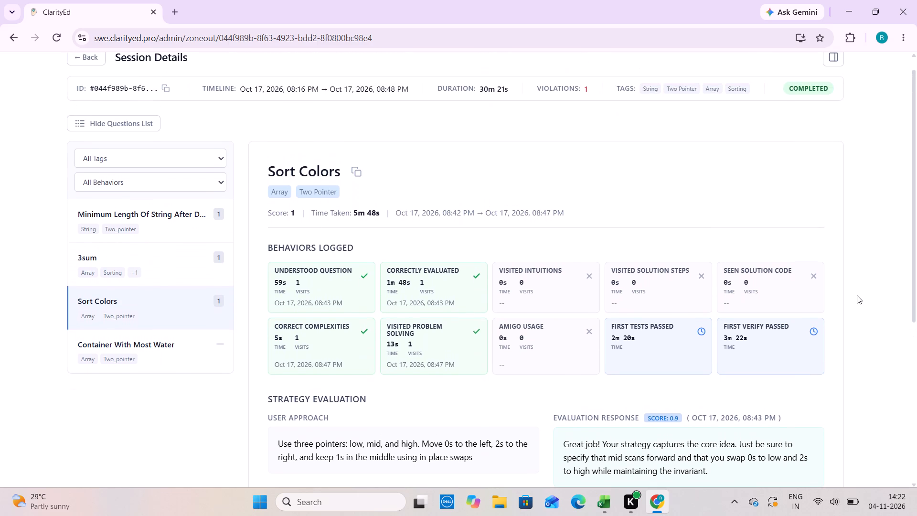
{"action": "scroll", "coordinate": [857, 295], "scroll_direction": "down", "scroll_amount": 1}
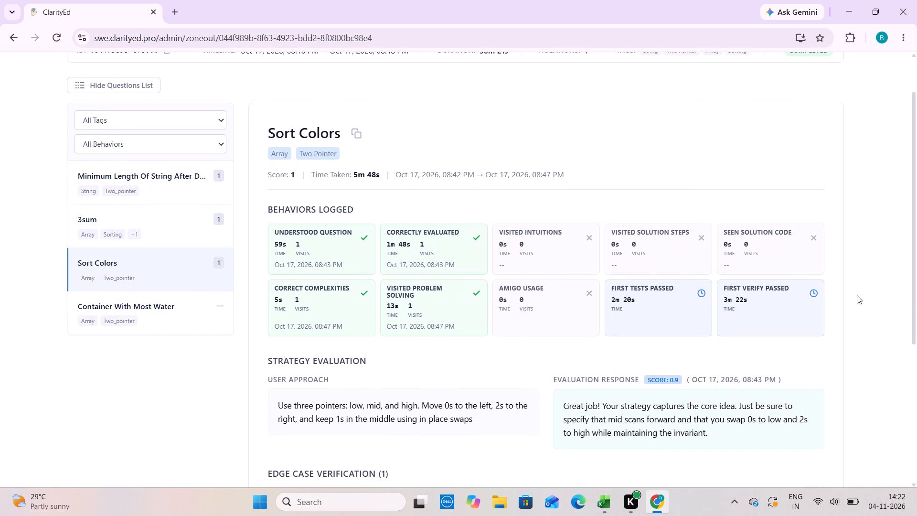
{"action": "scroll", "coordinate": [857, 295], "scroll_direction": "down", "scroll_amount": 1}
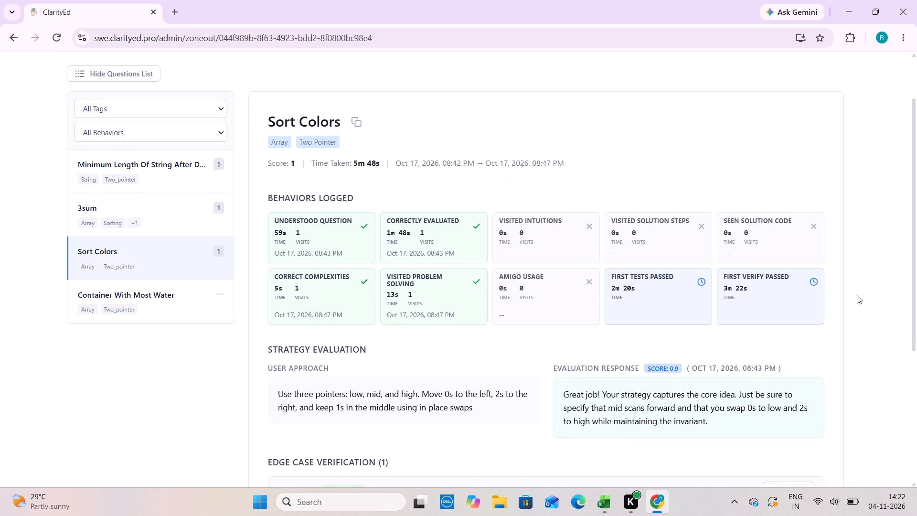
{"action": "scroll", "coordinate": [857, 295], "scroll_direction": "down", "scroll_amount": 2}
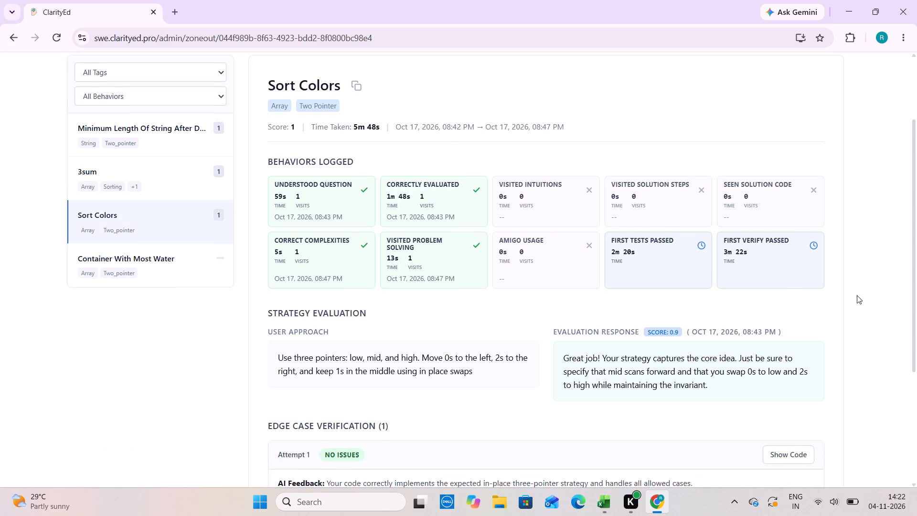
{"action": "scroll", "coordinate": [857, 295], "scroll_direction": "down", "scroll_amount": 4}
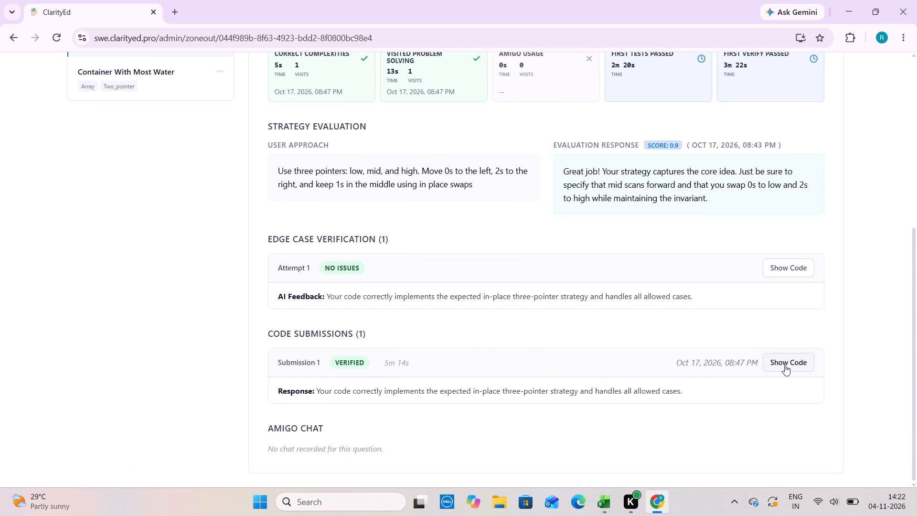
{"action": "left_click", "coordinate": [785, 365]}
{"action": "scroll", "coordinate": [870, 338], "scroll_direction": "down", "scroll_amount": 3}
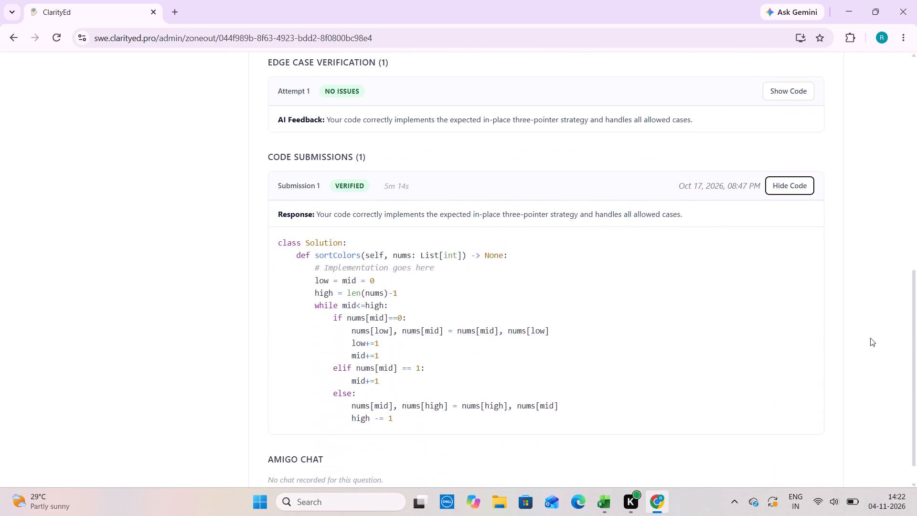
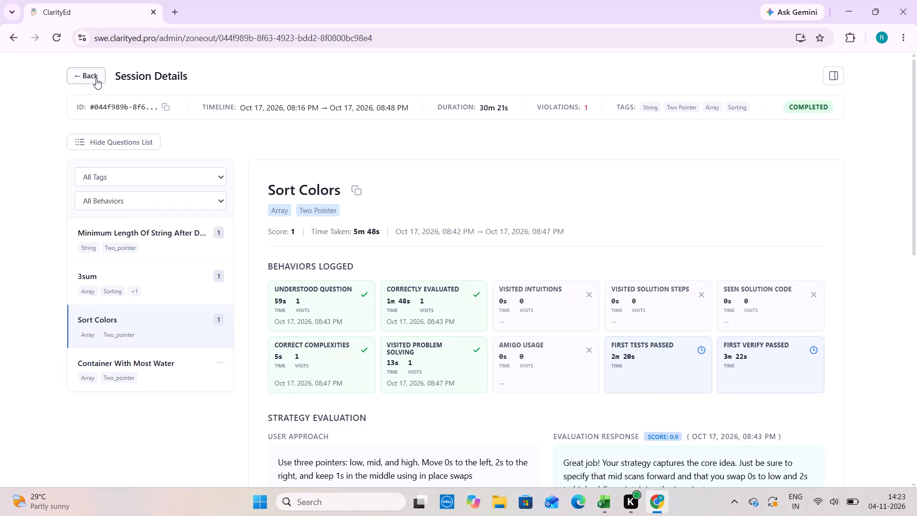
Return to Akhil's session history and switch to Excel to check the Ratings sheet.
{"action": "left_click", "coordinate": [96, 78]}
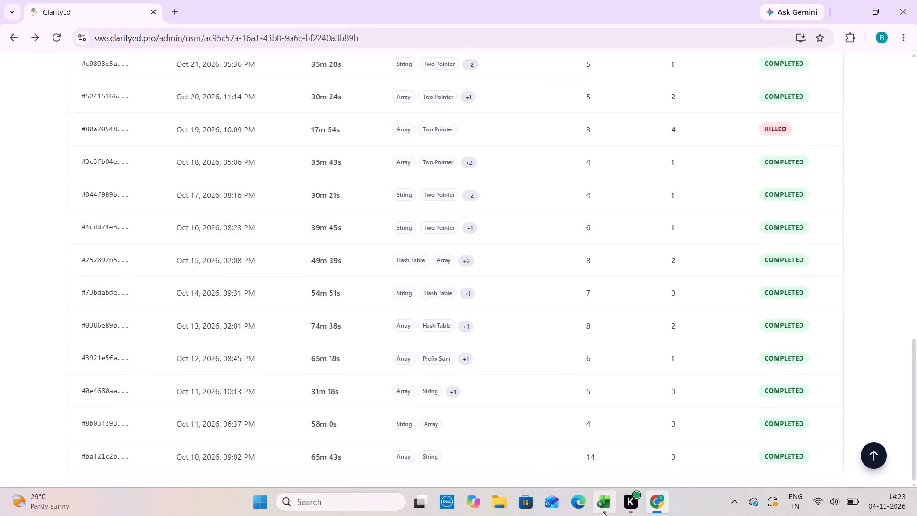
{"action": "left_click", "coordinate": [599, 502]}
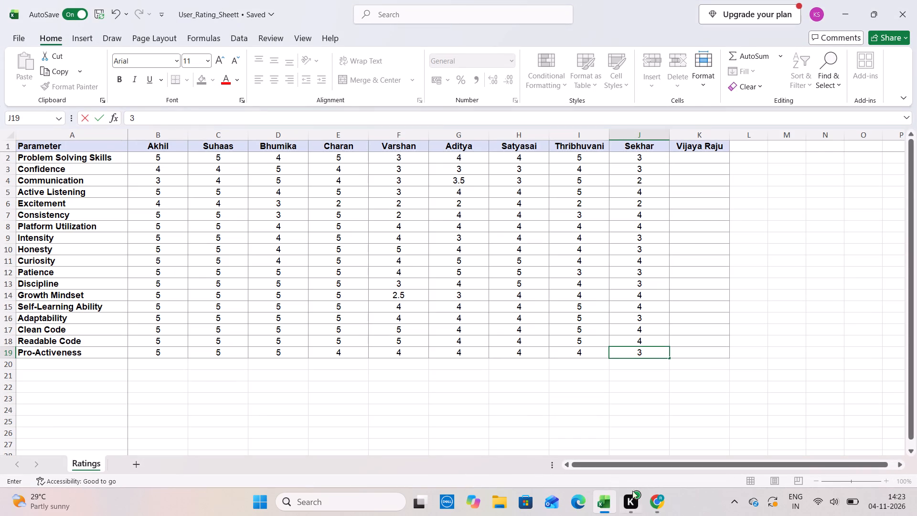
Switch back to ClarityEd in Chrome, search User Management for "suhaa", and open the Pro-plan Suhaas profile.
{"action": "left_click", "coordinate": [656, 501]}
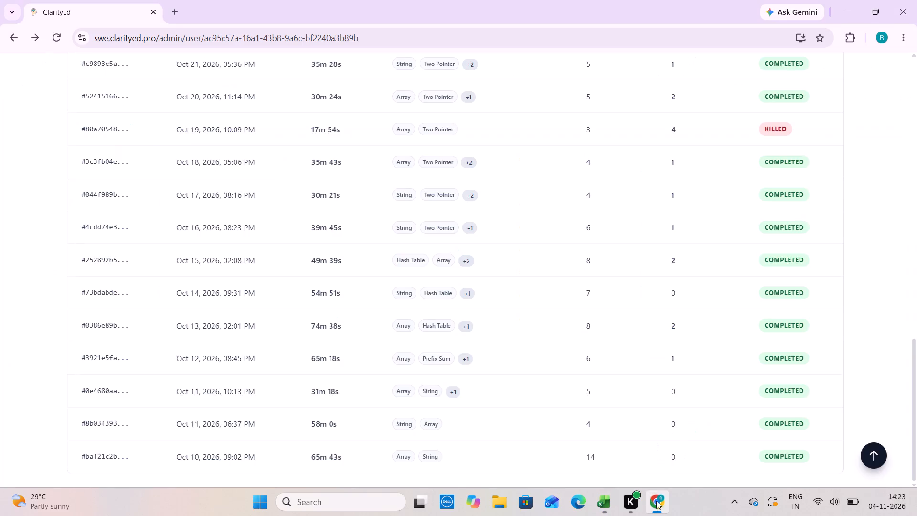
{"action": "scroll", "coordinate": [511, 185], "scroll_direction": "up", "scroll_amount": 7}
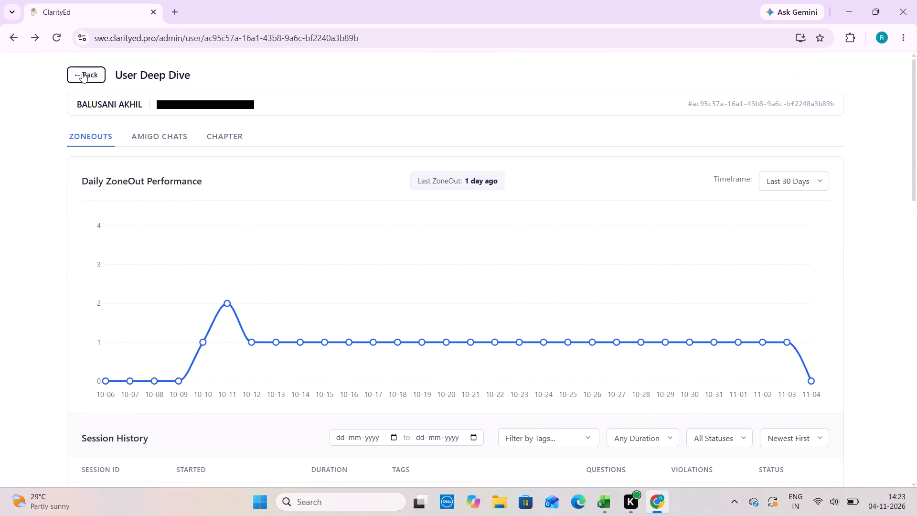
{"action": "left_click", "coordinate": [82, 72]}
{"action": "left_click", "coordinate": [108, 118]}
{"action": "key", "text": "BackSpace"}
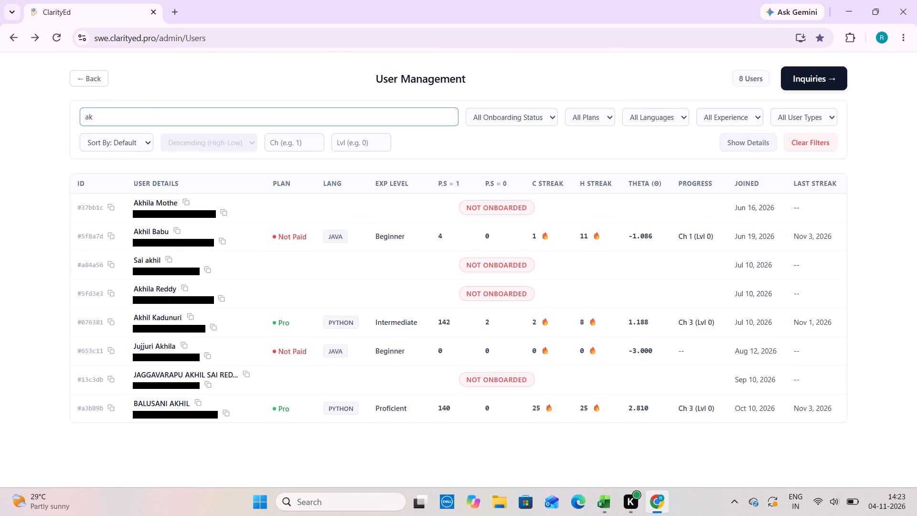
{"action": "key", "text": "BackSpace"}
{"action": "key", "text": "BackSpace"}
{"action": "key", "text": "BackSpace"}
{"action": "type", "text": "suhaa"}
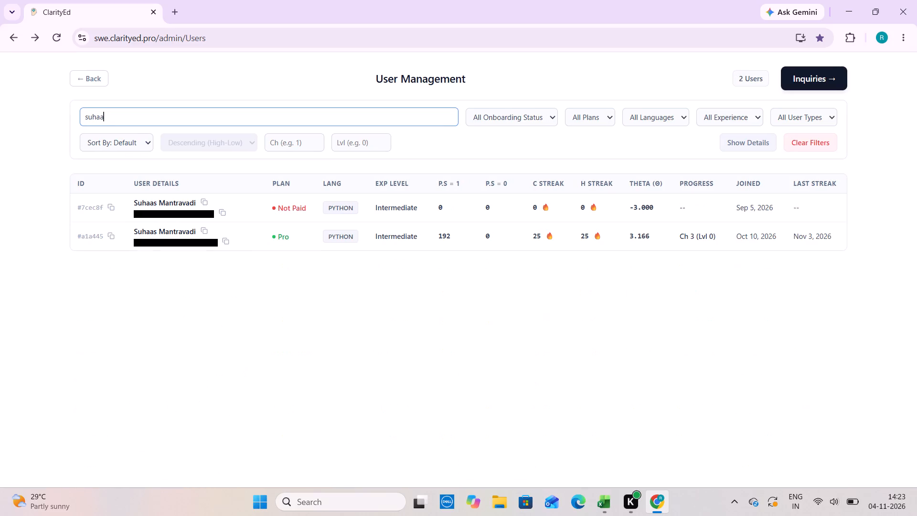
{"action": "left_click", "coordinate": [510, 232]}
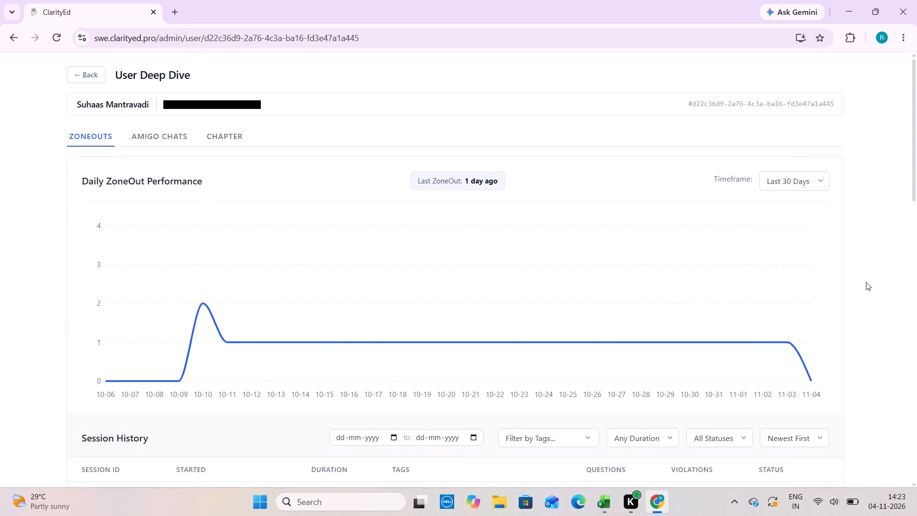
Open Suhaas's Nov 2, 2026, 08:58 PM session to review the Attach Node To All Leaves question.
{"action": "scroll", "coordinate": [866, 282], "scroll_direction": "down", "scroll_amount": 3}
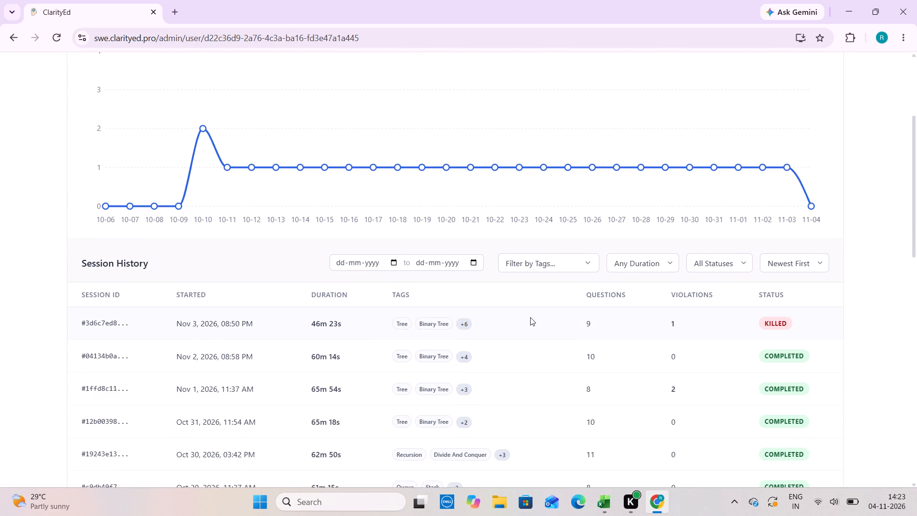
{"action": "left_click", "coordinate": [510, 362]}
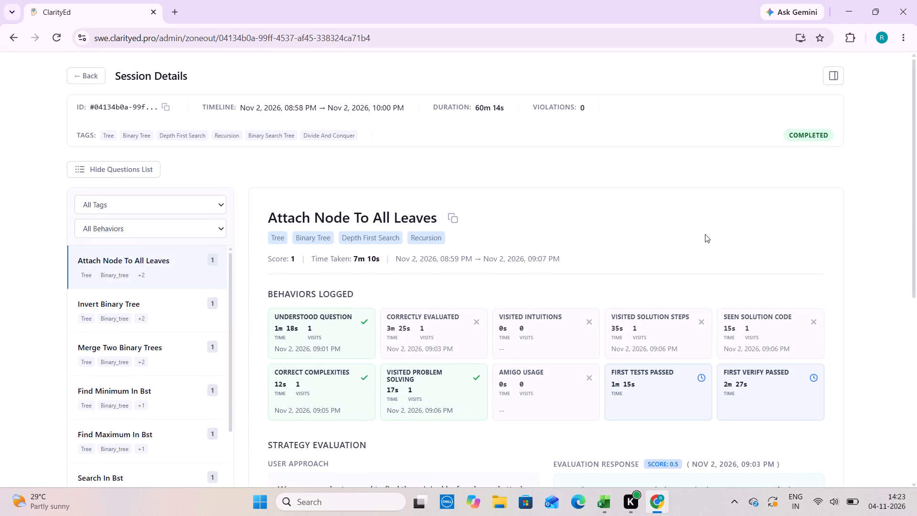
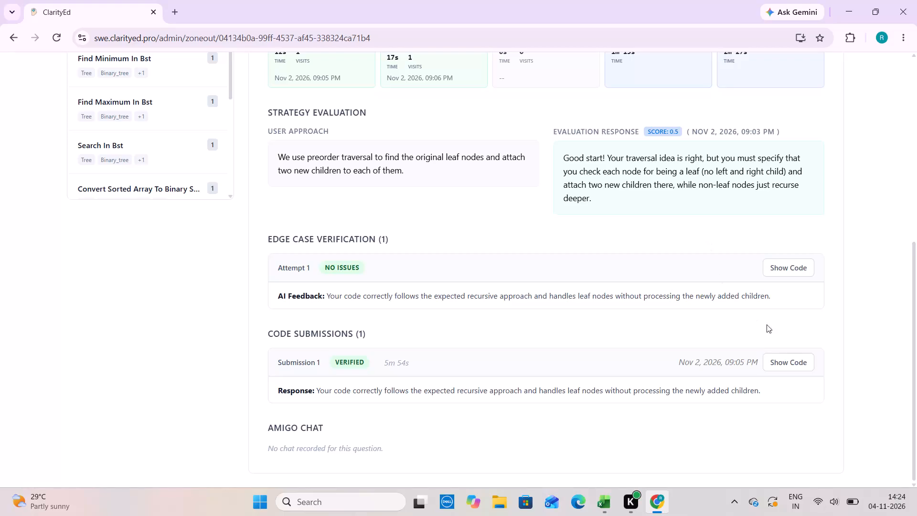
Show and read the code of Suhaas's verified Submission 1 for Attach Node To All Leaves.
{"action": "left_click", "coordinate": [780, 359]}
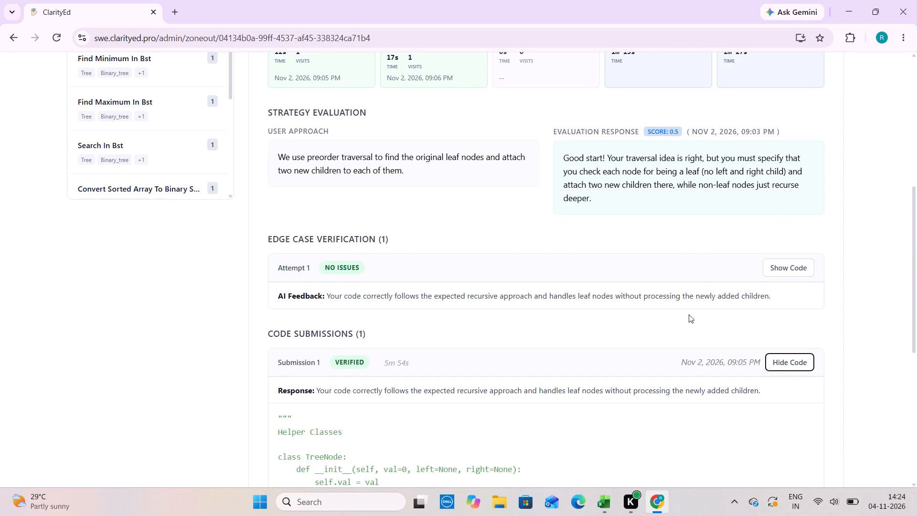
{"action": "scroll", "coordinate": [689, 314], "scroll_direction": "down", "scroll_amount": 5}
{"action": "scroll", "coordinate": [689, 314], "scroll_direction": "up", "scroll_amount": 3}
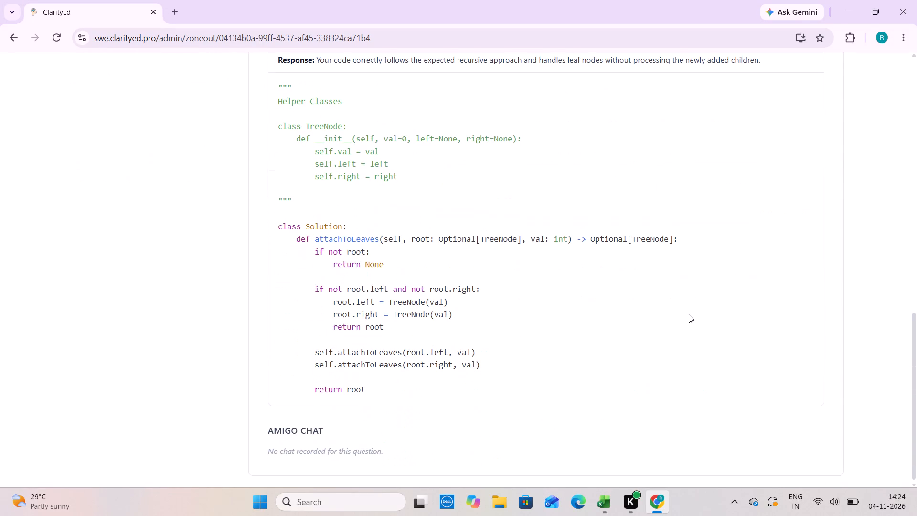
{"action": "scroll", "coordinate": [689, 314], "scroll_direction": "up", "scroll_amount": 5}
Return to User Management, search for "bhoo" after trying "bhu", and open the Pro-plan Bhoomika profile.
{"action": "left_click", "coordinate": [103, 73]}
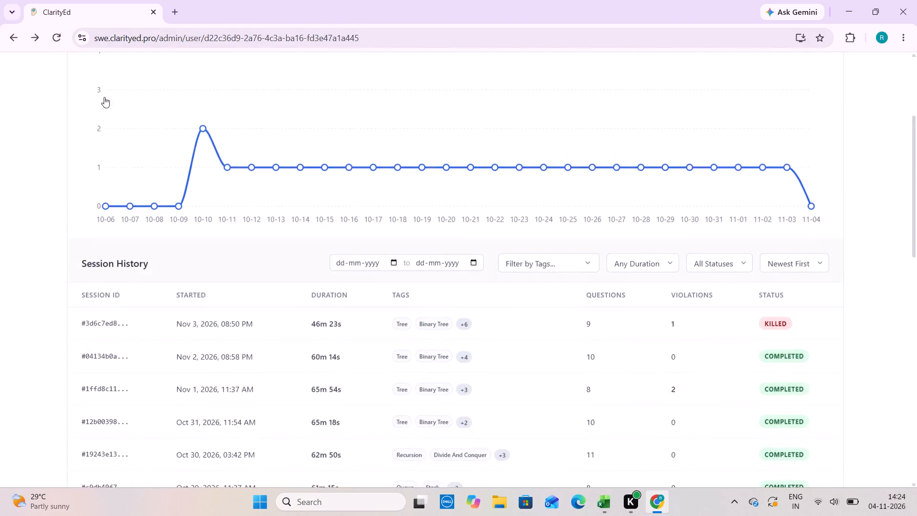
{"action": "scroll", "coordinate": [237, 112], "scroll_direction": "up", "scroll_amount": 6}
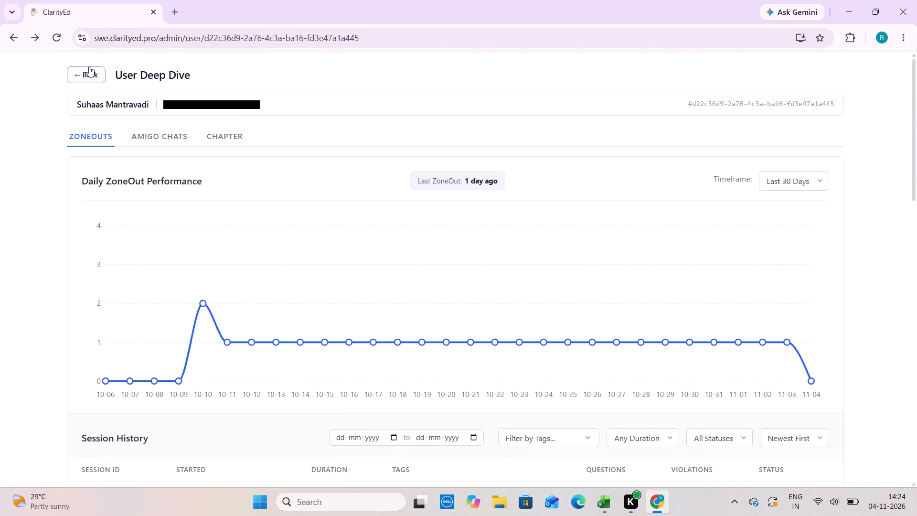
{"action": "left_click", "coordinate": [89, 66]}
{"action": "left_click", "coordinate": [125, 118]}
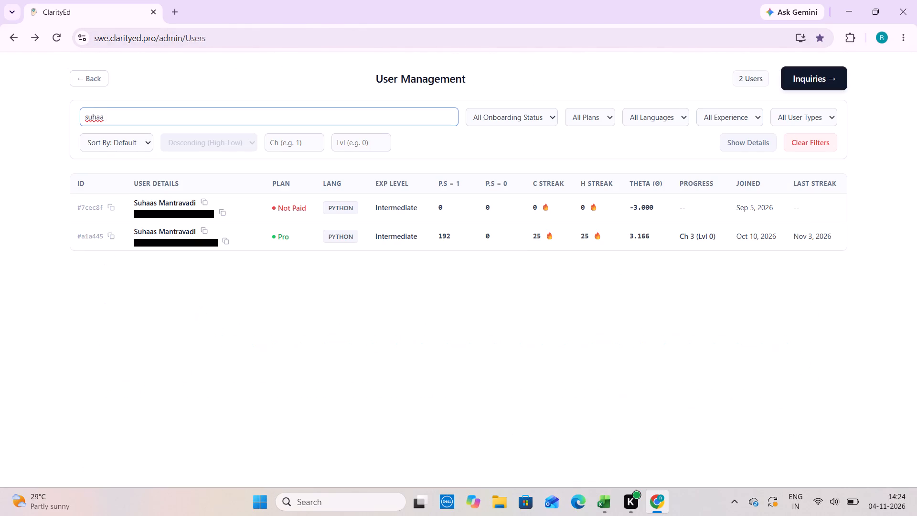
{"action": "key", "text": "BackSpace"}
{"action": "key", "text": "BackSpace"}
{"action": "key", "text": "BackSpace"}
{"action": "key", "text": "BackSpace"}
{"action": "key", "text": "BackSpace"}
{"action": "key", "text": "BackSpace"}
{"action": "key", "text": "BackSpace"}
{"action": "key", "text": "BackSpace"}
{"action": "key", "text": "BackSpace"}
{"action": "type", "text": "bhu"}
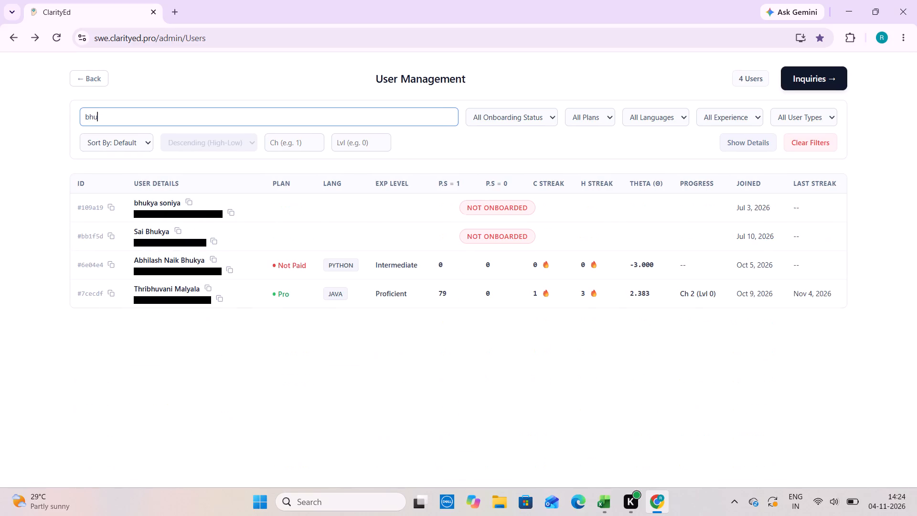
{"action": "key", "text": "BackSpace"}
{"action": "type", "text": "oo"}
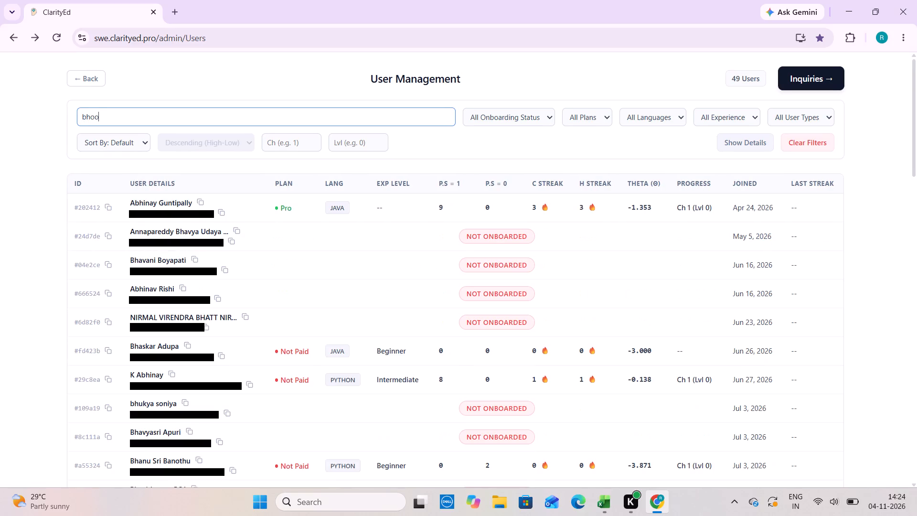
{"action": "left_click", "coordinate": [502, 238]}
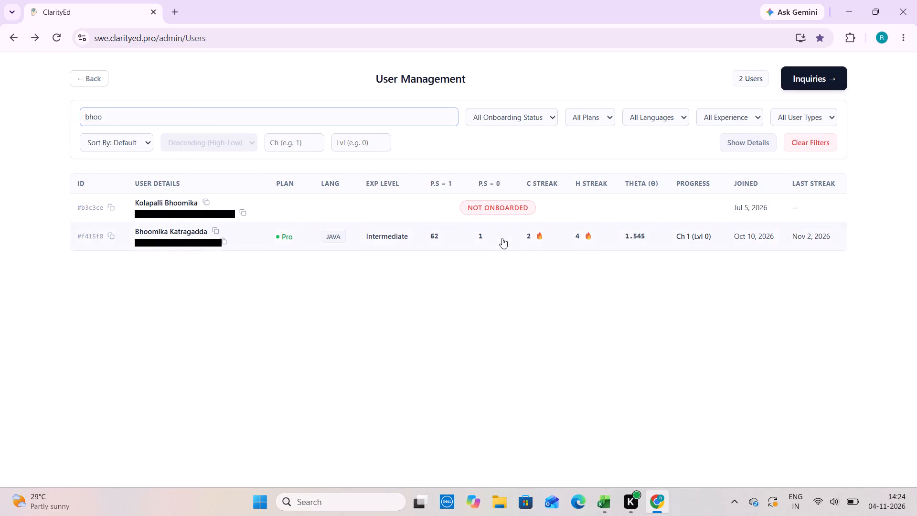
Open Bhoomika's Oct 11, 2026, 06:47 PM session and read the Submission 5 code for To Lower Case.
{"action": "scroll", "coordinate": [840, 290], "scroll_direction": "down", "scroll_amount": 3}
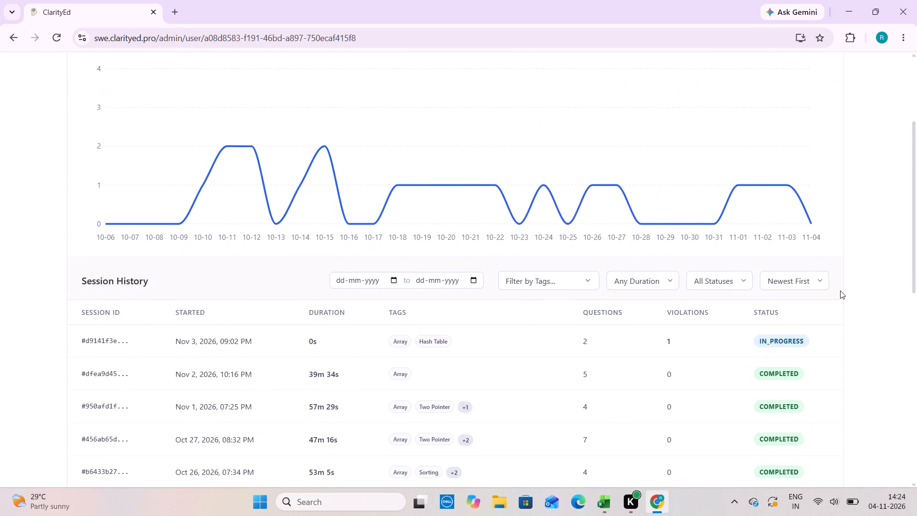
{"action": "scroll", "coordinate": [595, 426], "scroll_direction": "down", "scroll_amount": 6}
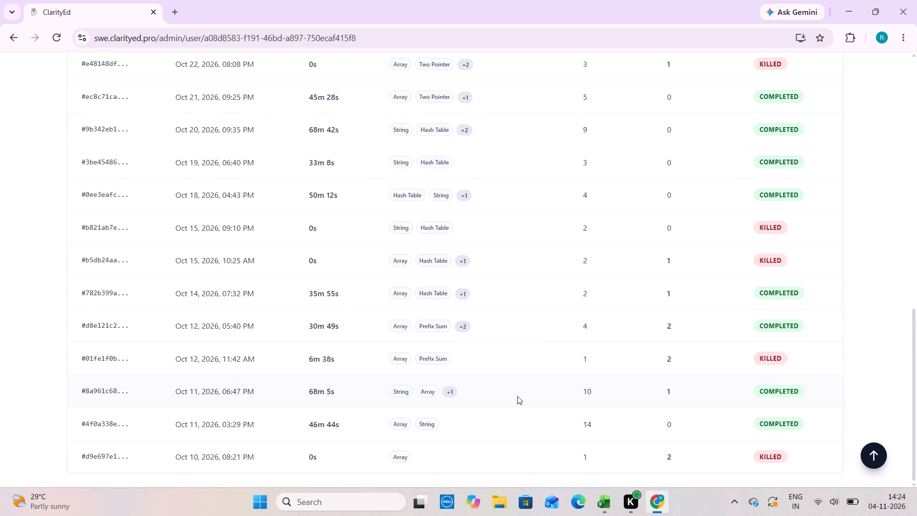
{"action": "left_click", "coordinate": [517, 396]}
{"action": "scroll", "coordinate": [517, 396], "scroll_direction": "down", "scroll_amount": 7}
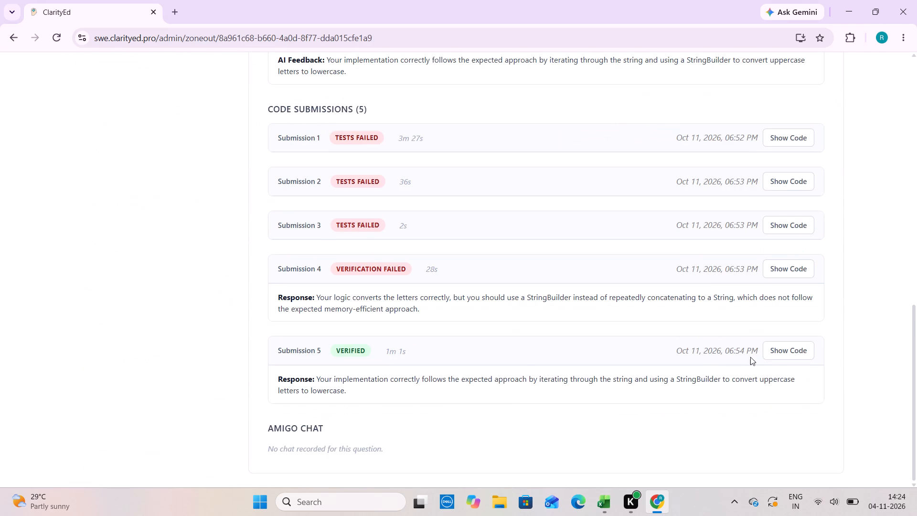
{"action": "left_click", "coordinate": [780, 355]}
{"action": "scroll", "coordinate": [707, 397], "scroll_direction": "down", "scroll_amount": 3}
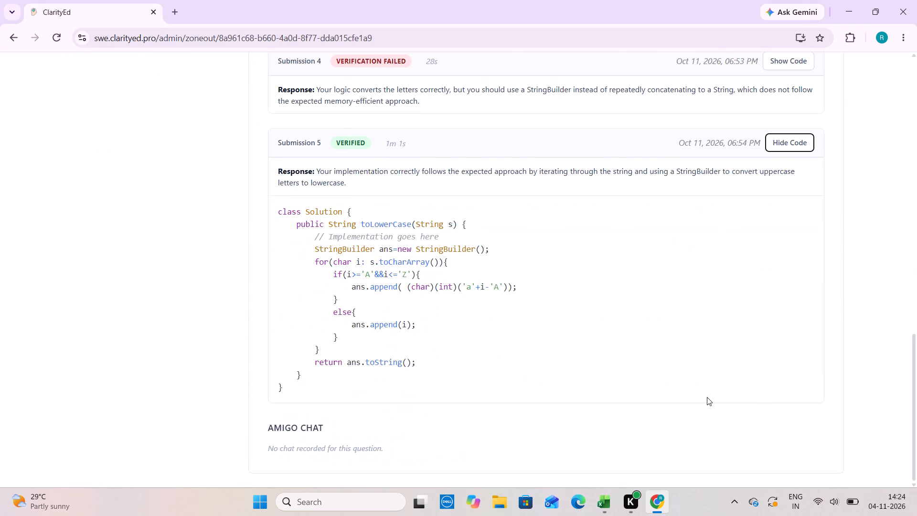
{"action": "scroll", "coordinate": [707, 397], "scroll_direction": "up", "scroll_amount": 11}
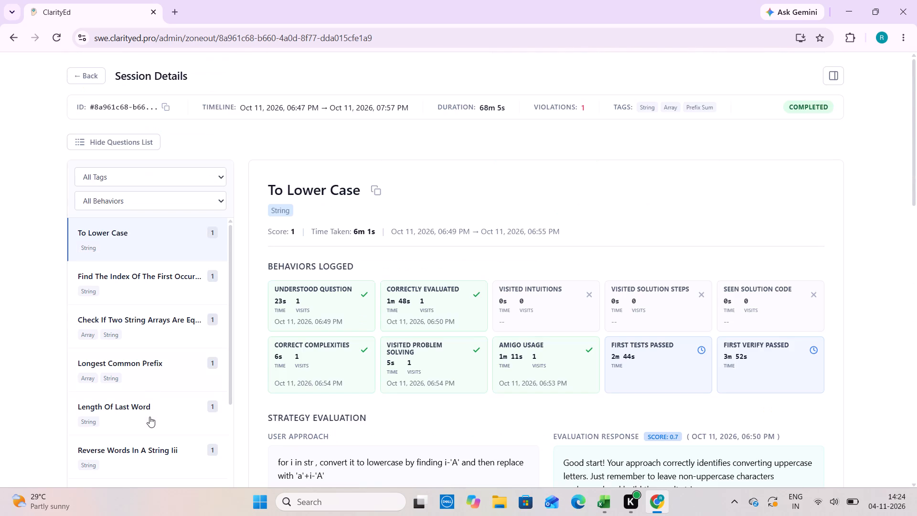
Open the Length Of Last Word question in the same session and examine the code of Submission 3.
{"action": "left_click", "coordinate": [149, 422]}
{"action": "scroll", "coordinate": [497, 418], "scroll_direction": "down", "scroll_amount": 6}
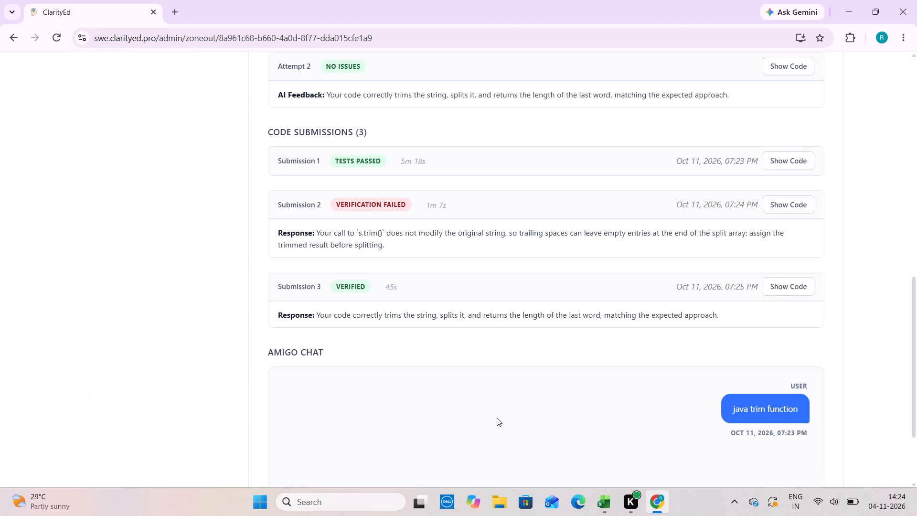
{"action": "scroll", "coordinate": [677, 212], "scroll_direction": "up", "scroll_amount": 1}
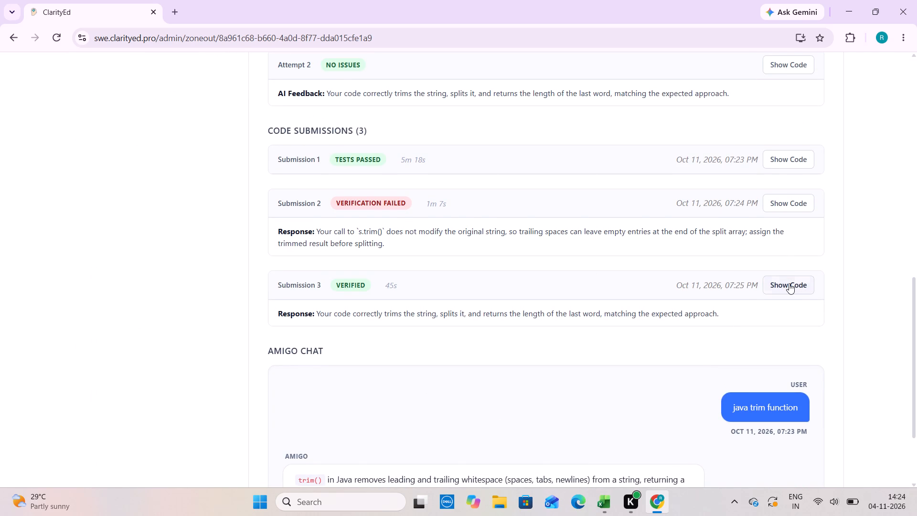
{"action": "left_click", "coordinate": [789, 283]}
{"action": "scroll", "coordinate": [660, 325], "scroll_direction": "up", "scroll_amount": 2}
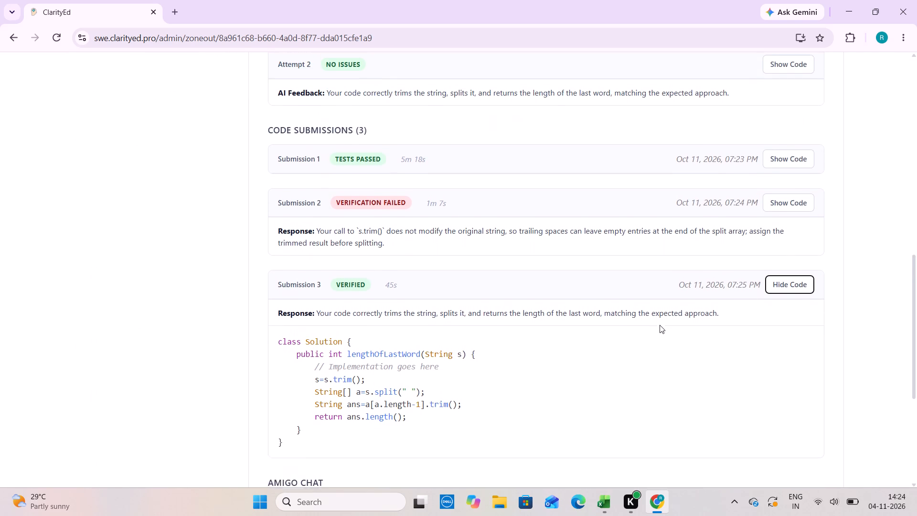
{"action": "scroll", "coordinate": [660, 325], "scroll_direction": "up", "scroll_amount": 3}
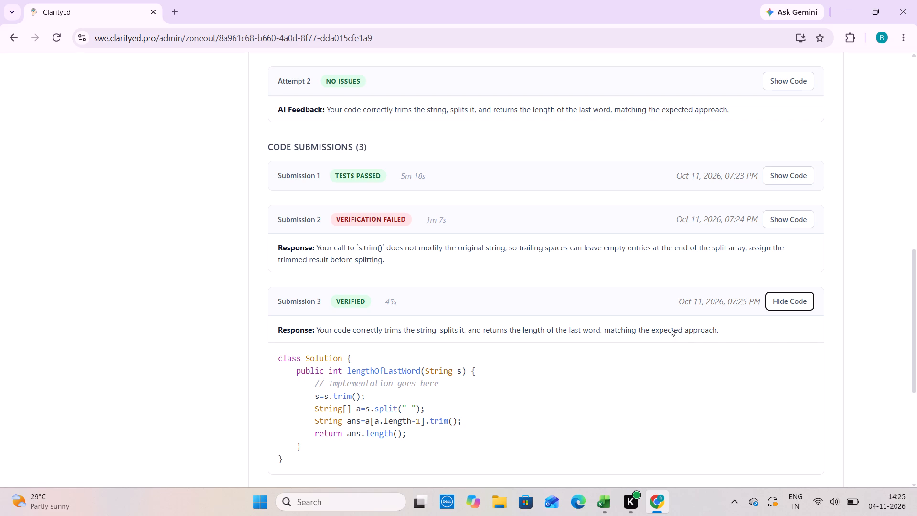
{"action": "left_click", "coordinate": [874, 308]}
{"action": "scroll", "coordinate": [874, 308], "scroll_direction": "up", "scroll_amount": 10}
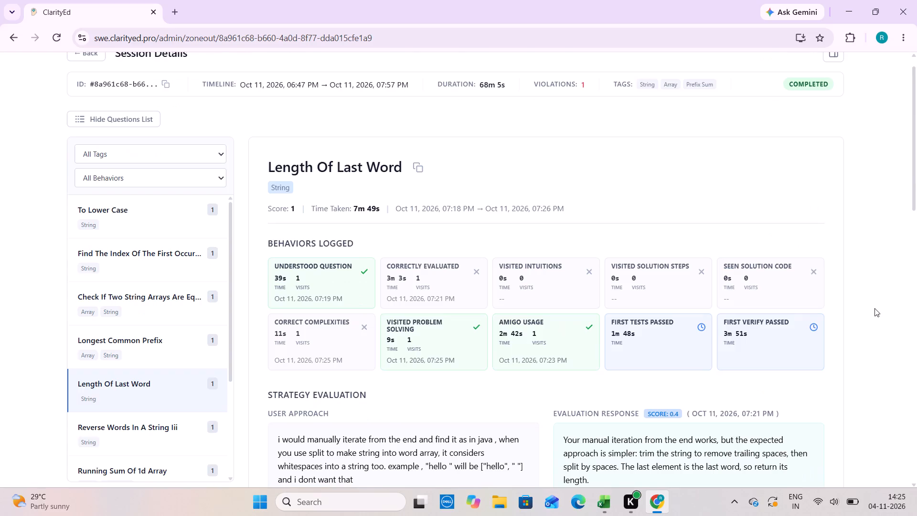
Return through Bhoomika's session history to User Management and clear the user search.
{"action": "left_click", "coordinate": [84, 70]}
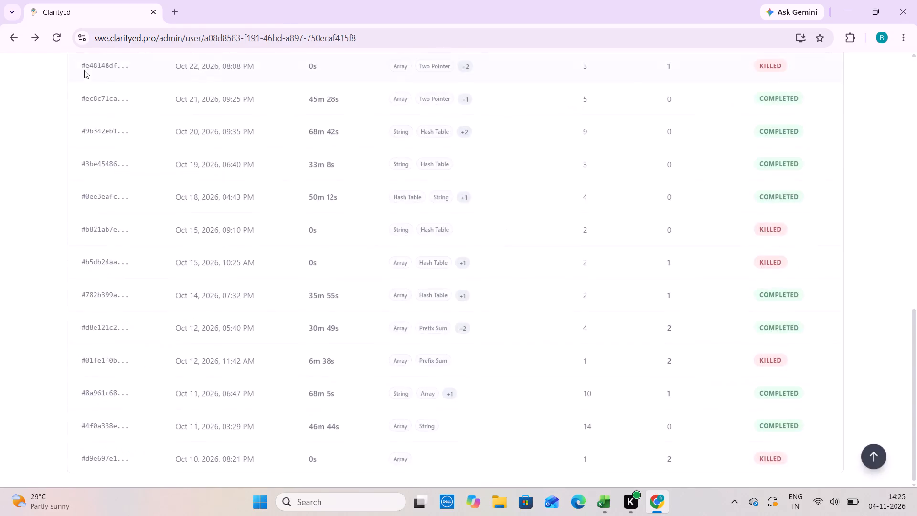
{"action": "scroll", "coordinate": [203, 128], "scroll_direction": "up", "scroll_amount": 8}
{"action": "left_click", "coordinate": [91, 74]}
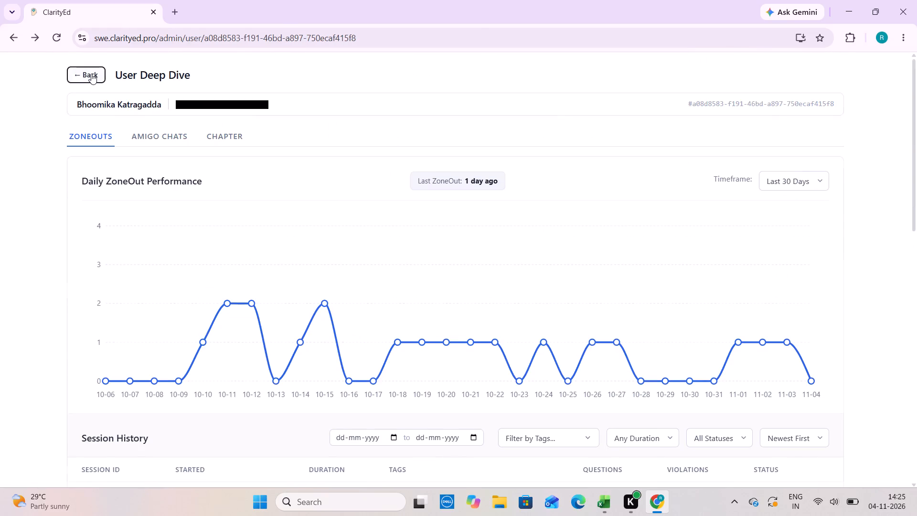
{"action": "left_click", "coordinate": [122, 115]}
{"action": "key", "text": "BackSpace"}
{"action": "key", "text": "BackSpace"}
{"action": "key", "text": "BackSpace"}
{"action": "key", "text": "BackSpace"}
{"action": "key", "text": "BackSpace"}
{"action": "key", "text": "BackSpace"}
{"action": "key", "text": "BackSpace"}
{"action": "key", "text": "BackSpace"}
{"action": "key", "text": "BackSpace"}
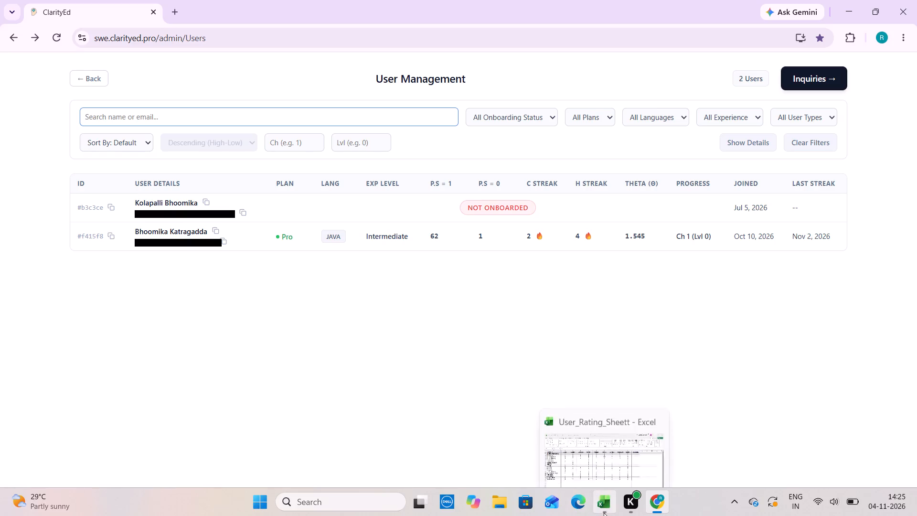
Switch to the Ratings sheet in Excel and check the Readable Code row from Akhil across to Charan.
{"action": "left_click", "coordinate": [596, 468]}
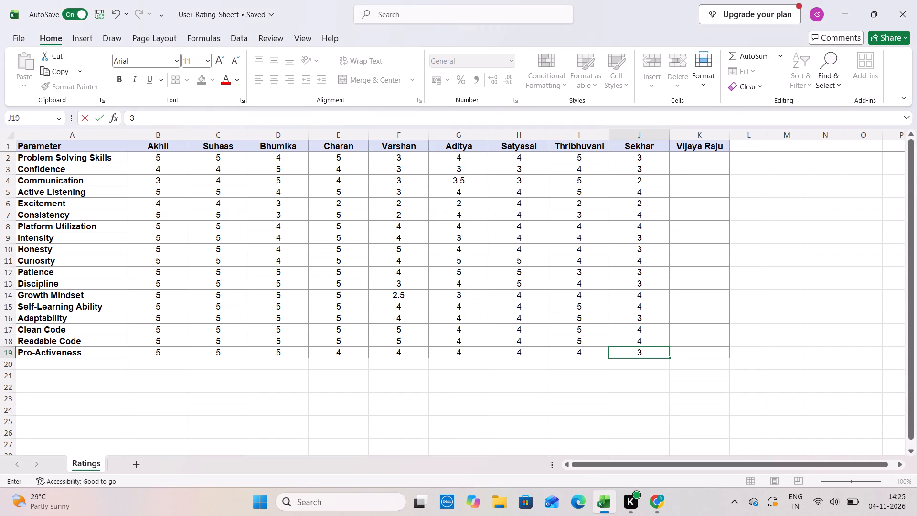
{"action": "left_click", "coordinate": [182, 341]}
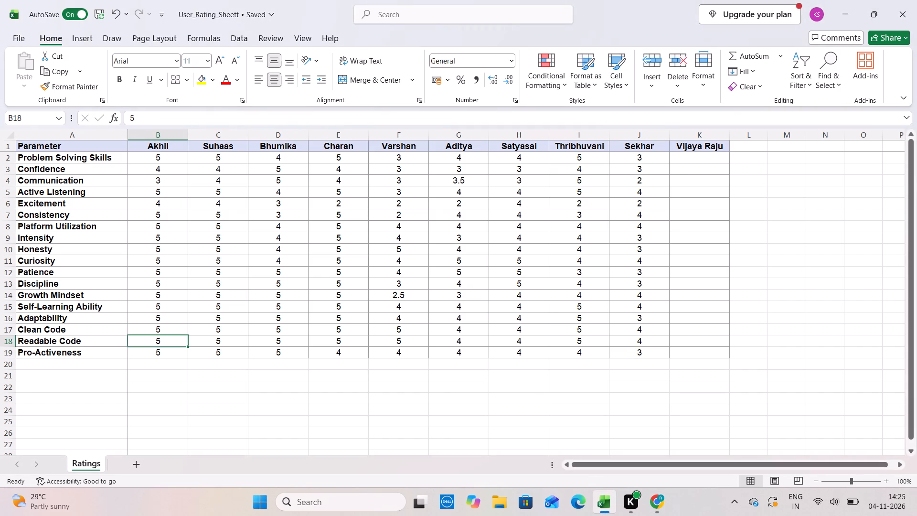
{"action": "key", "text": "Right"}
{"action": "key", "text": "Right"}
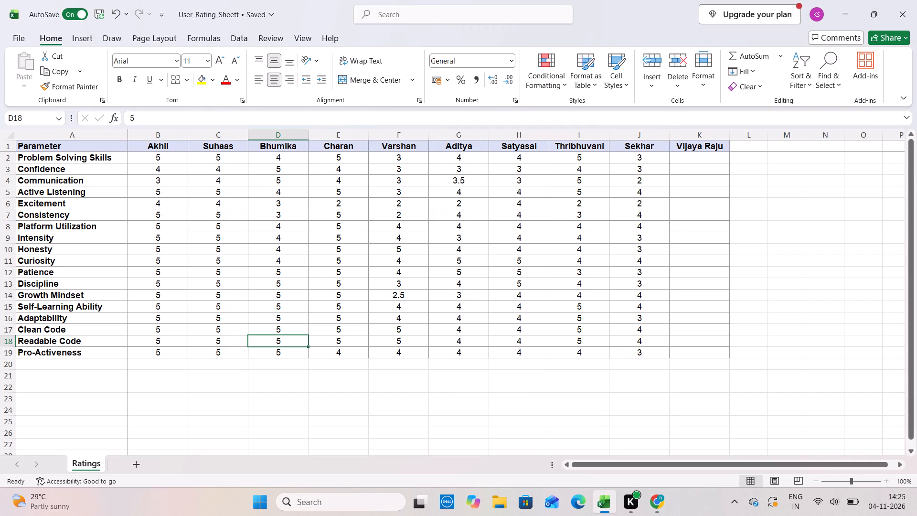
{"action": "key", "text": "Right"}
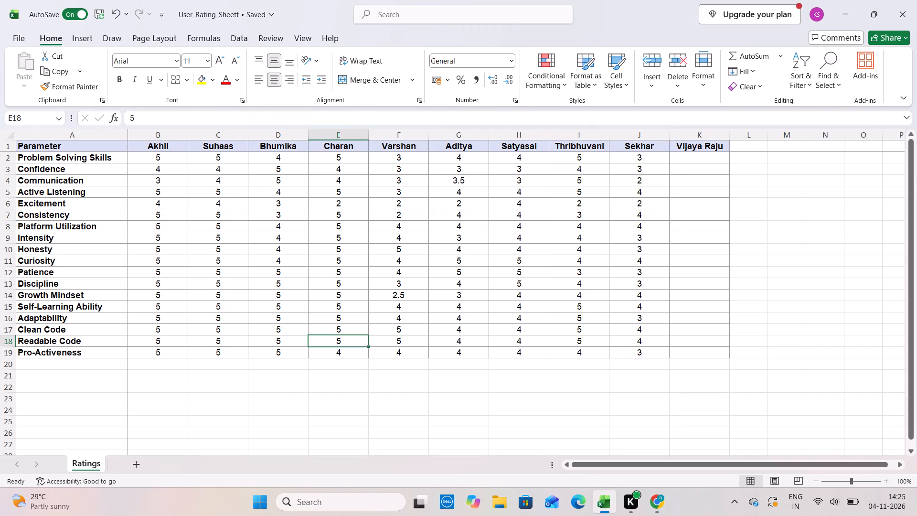
Switch back to ClarityEd in Chrome, search User Management for "chara", and open the Proficient-level Charan profile.
{"action": "left_click", "coordinate": [605, 500]}
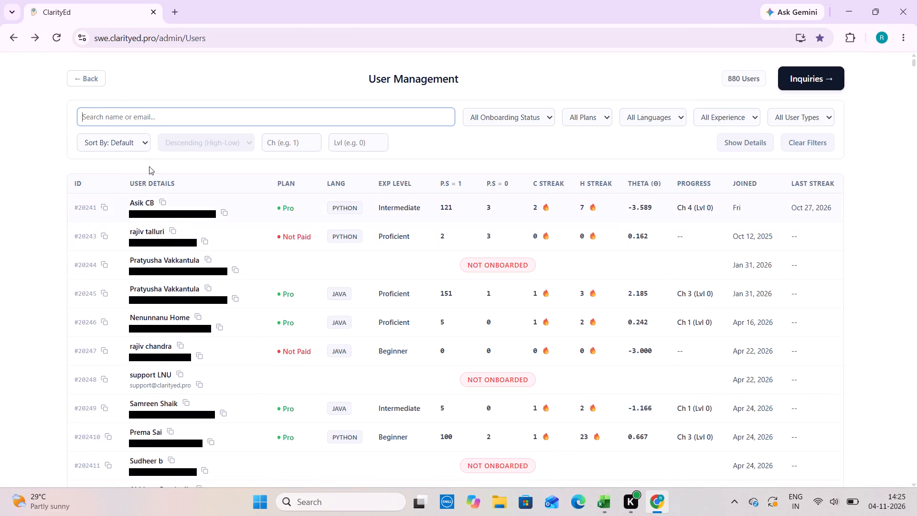
{"action": "left_click", "coordinate": [157, 120]}
{"action": "type", "text": "chara"}
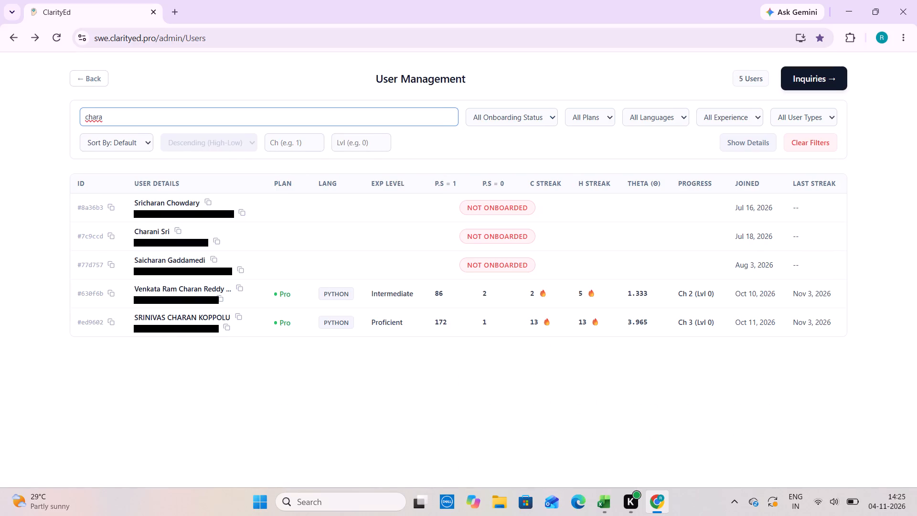
{"action": "left_click", "coordinate": [508, 325]}
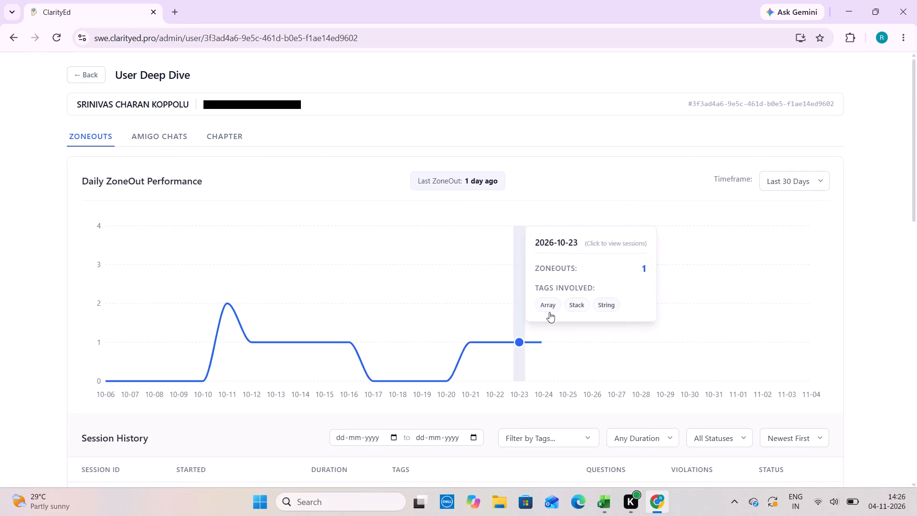
Open Charan's Oct 31, 2026, 11:03 PM session and read the Submission 1 code for Maximum Twin Sum Of A Linked List.
{"action": "scroll", "coordinate": [804, 262], "scroll_direction": "down", "scroll_amount": 5}
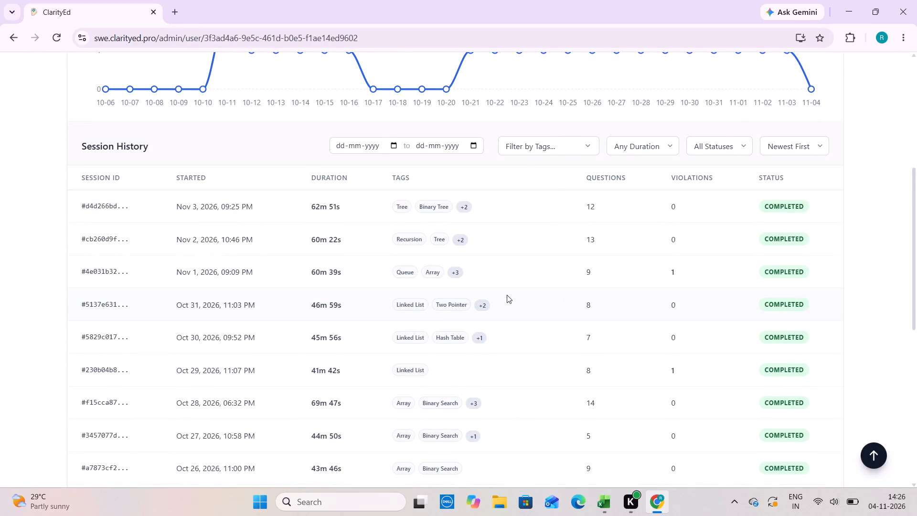
{"action": "left_click", "coordinate": [507, 299]}
{"action": "scroll", "coordinate": [507, 299], "scroll_direction": "down", "scroll_amount": 5}
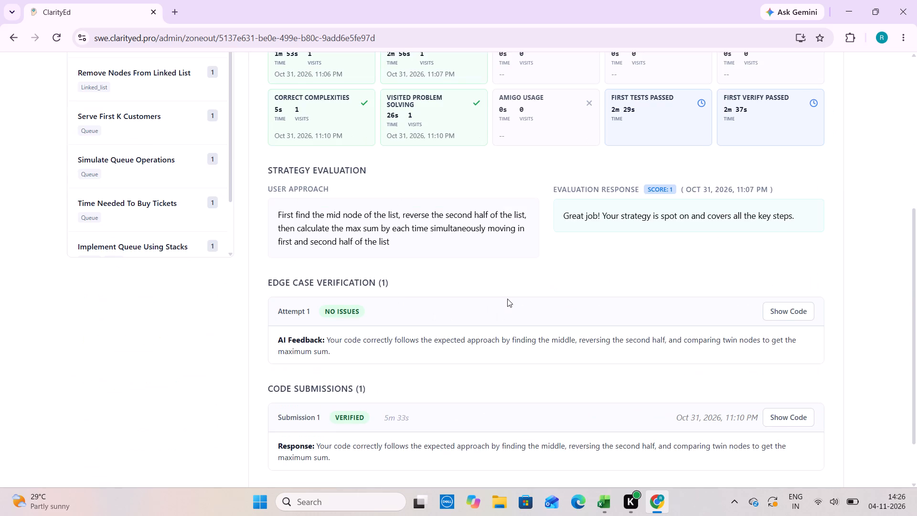
{"action": "left_click", "coordinate": [787, 345]}
{"action": "scroll", "coordinate": [592, 305], "scroll_direction": "down", "scroll_amount": 3}
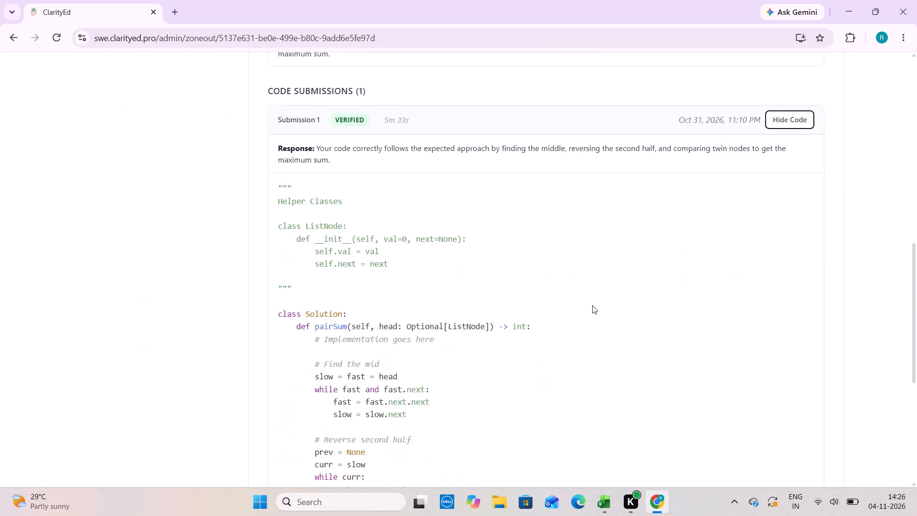
{"action": "scroll", "coordinate": [592, 305], "scroll_direction": "down", "scroll_amount": 2}
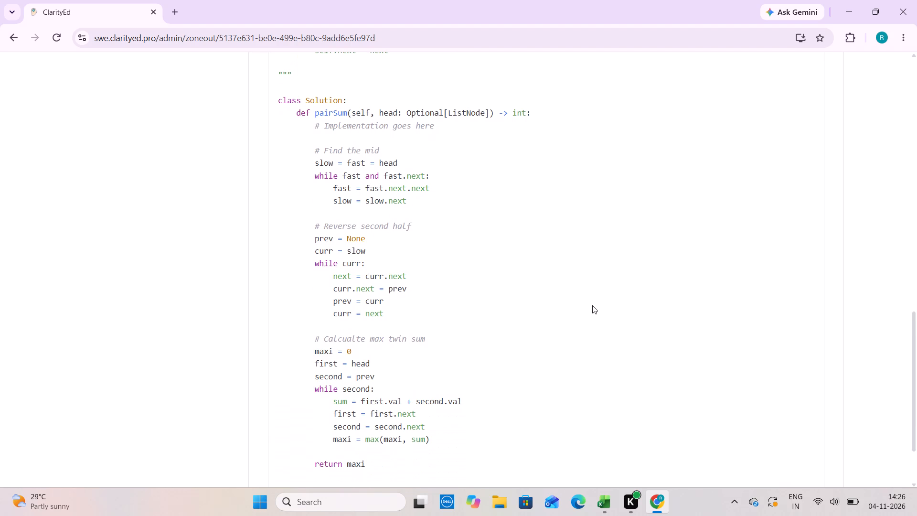
{"action": "scroll", "coordinate": [592, 305], "scroll_direction": "down", "scroll_amount": 3}
{"action": "scroll", "coordinate": [592, 305], "scroll_direction": "up", "scroll_amount": 7}
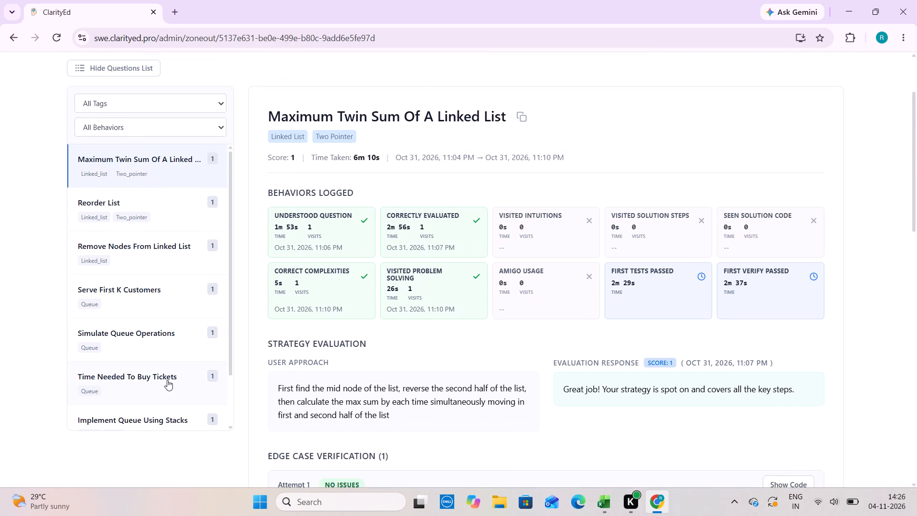
Open the Time Needed To Buy Tickets question in Charan's session and read the Submission 1 code.
{"action": "left_click", "coordinate": [167, 380]}
{"action": "scroll", "coordinate": [533, 335], "scroll_direction": "down", "scroll_amount": 4}
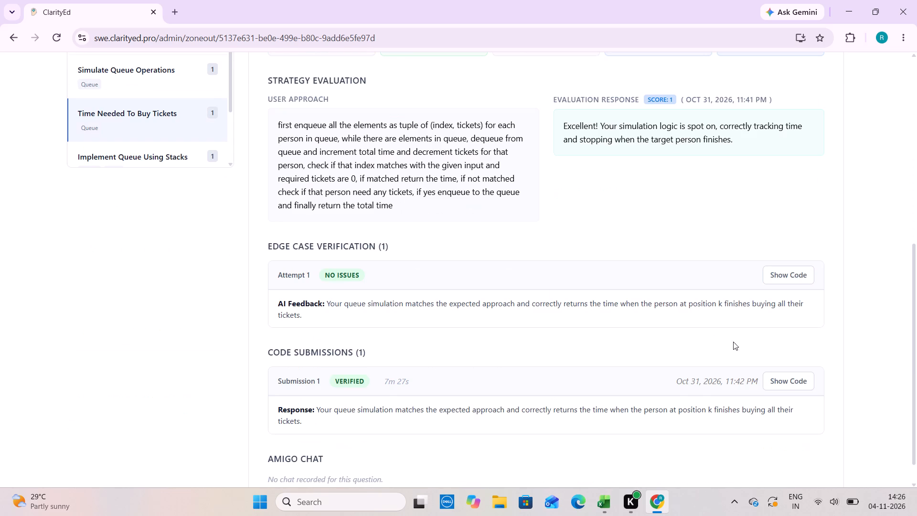
{"action": "left_click", "coordinate": [778, 350]}
{"action": "scroll", "coordinate": [778, 350], "scroll_direction": "down", "scroll_amount": 5}
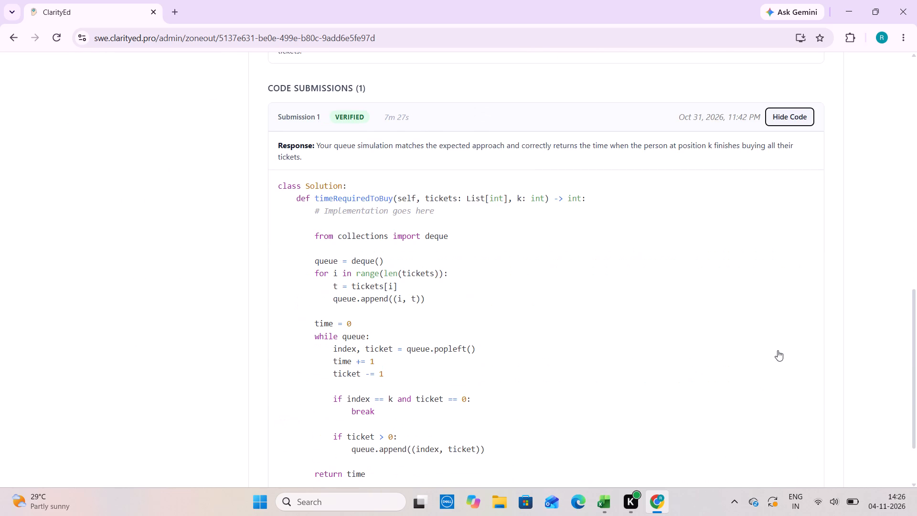
{"action": "scroll", "coordinate": [778, 350], "scroll_direction": "up", "scroll_amount": 1}
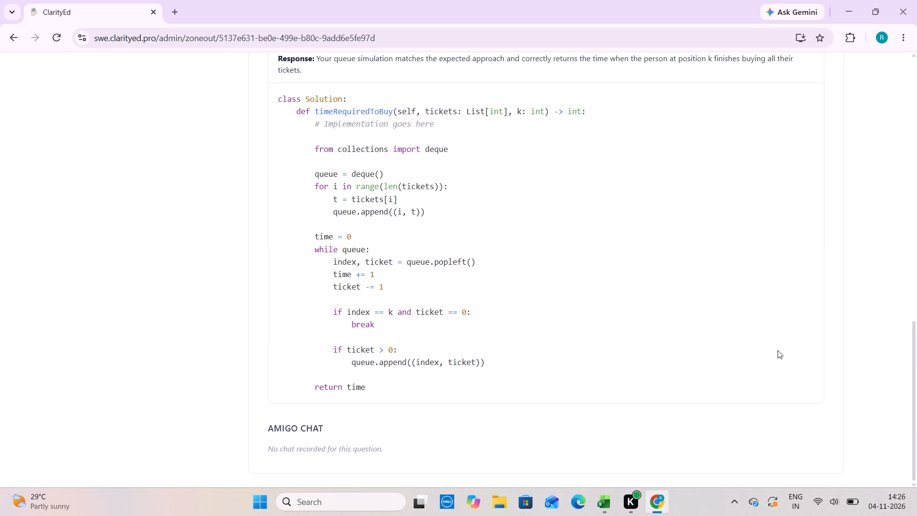
{"action": "scroll", "coordinate": [778, 350], "scroll_direction": "up", "scroll_amount": 3}
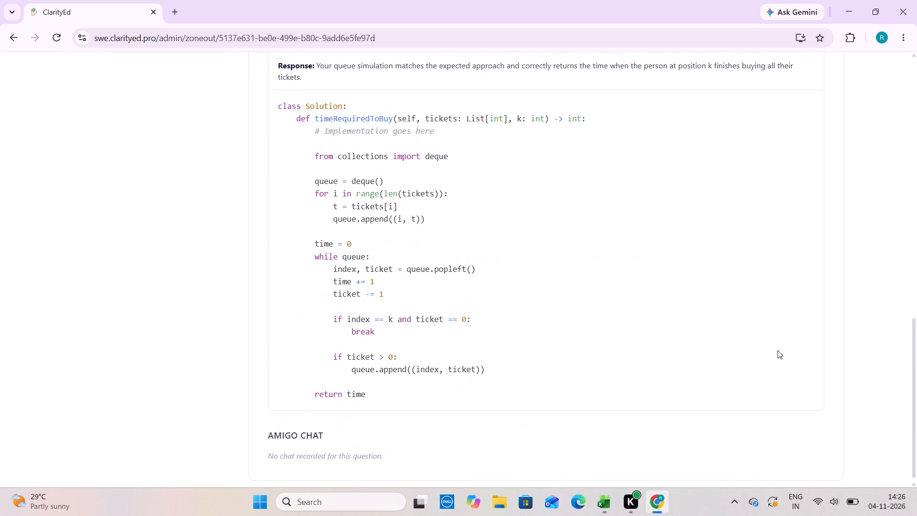
{"action": "scroll", "coordinate": [778, 350], "scroll_direction": "up", "scroll_amount": 2}
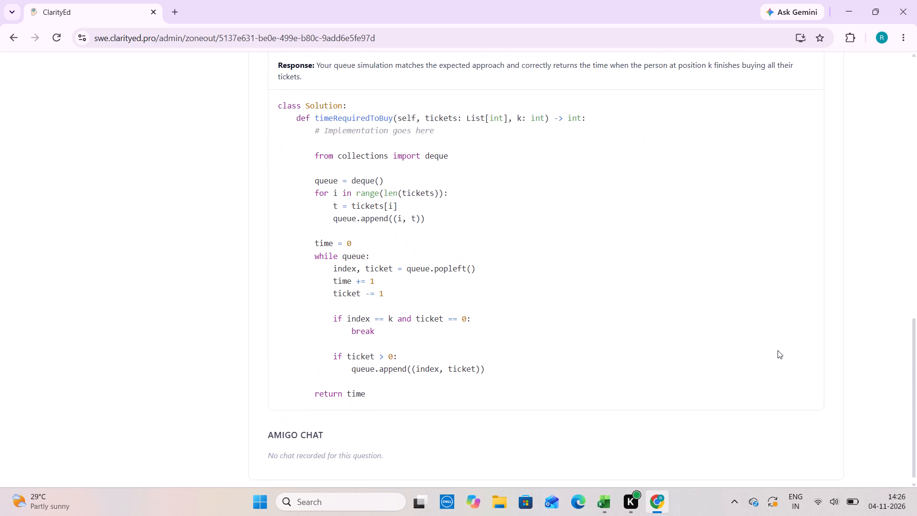
{"action": "scroll", "coordinate": [778, 350], "scroll_direction": "up", "scroll_amount": 1}
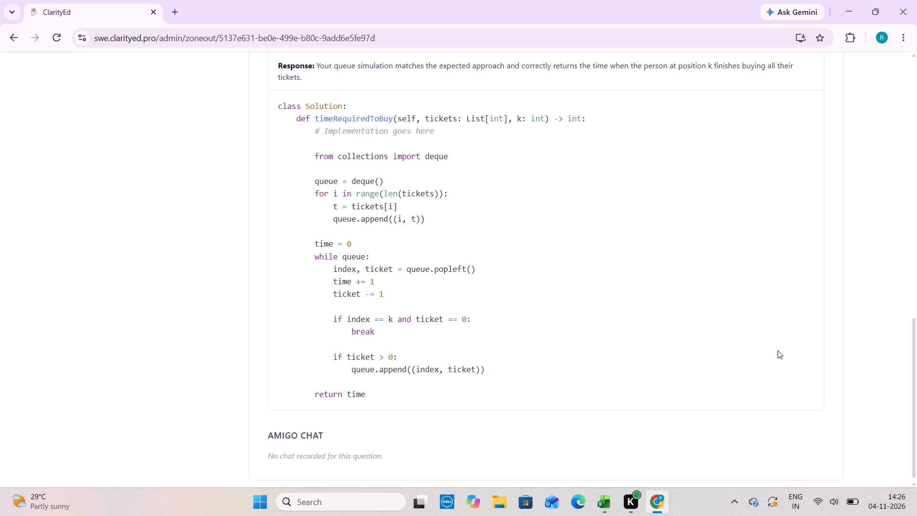
{"action": "scroll", "coordinate": [778, 350], "scroll_direction": "up", "scroll_amount": 1}
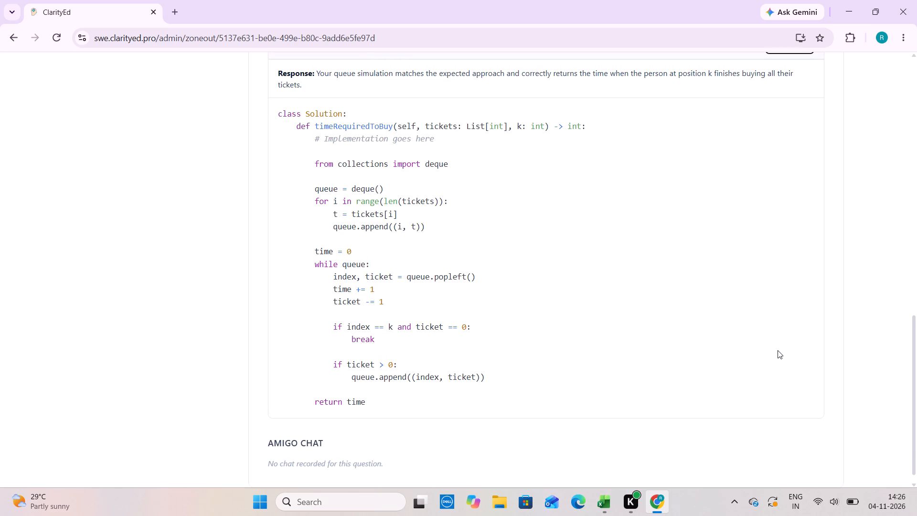
{"action": "scroll", "coordinate": [778, 350], "scroll_direction": "up", "scroll_amount": 2}
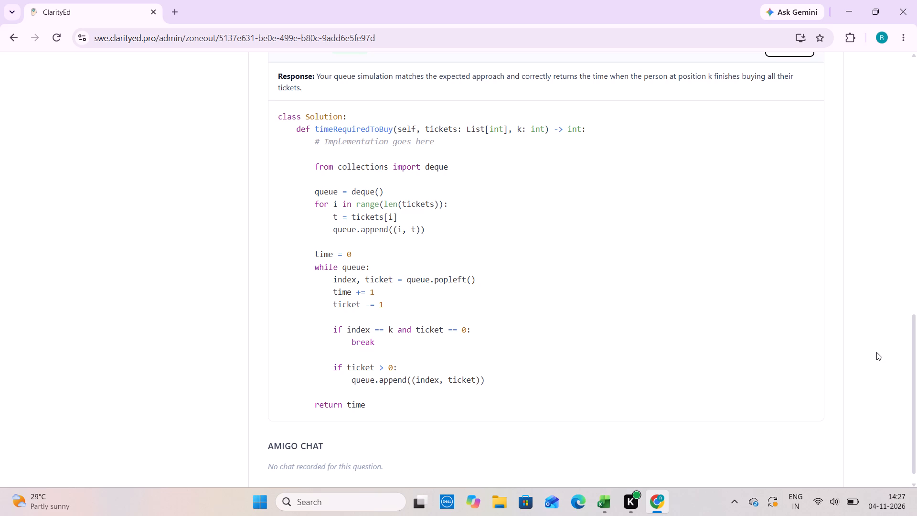
{"action": "scroll", "coordinate": [876, 352], "scroll_direction": "up", "scroll_amount": 2}
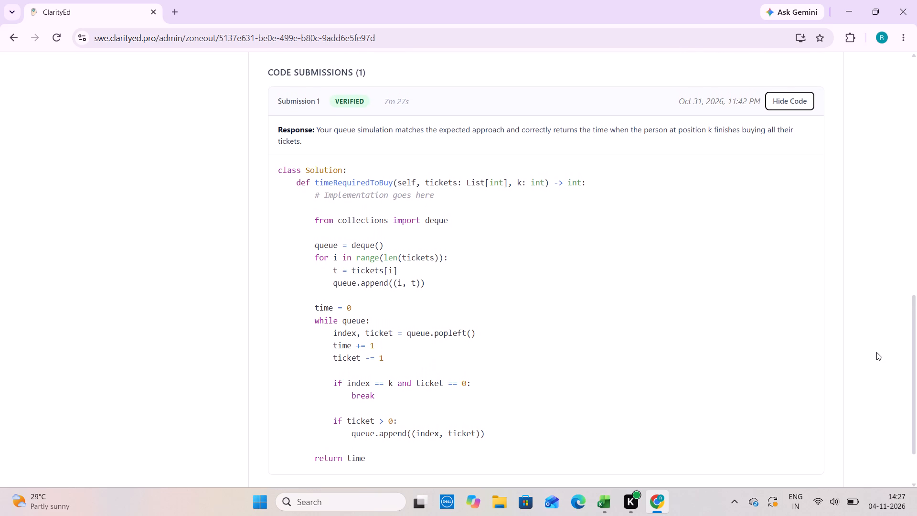
{"action": "scroll", "coordinate": [876, 352], "scroll_direction": "up", "scroll_amount": 1}
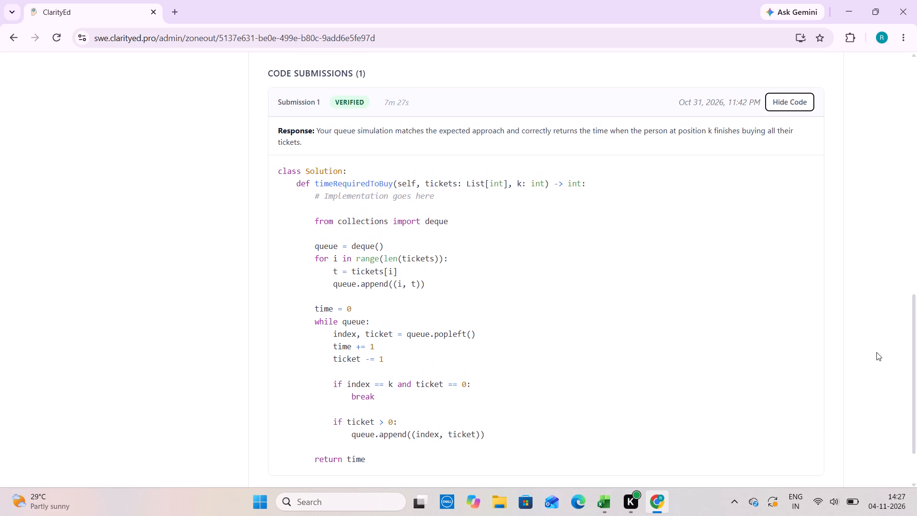
Return through Charan's session history to User Management and clear the user search.
{"action": "scroll", "coordinate": [876, 352], "scroll_direction": "up", "scroll_amount": 10}
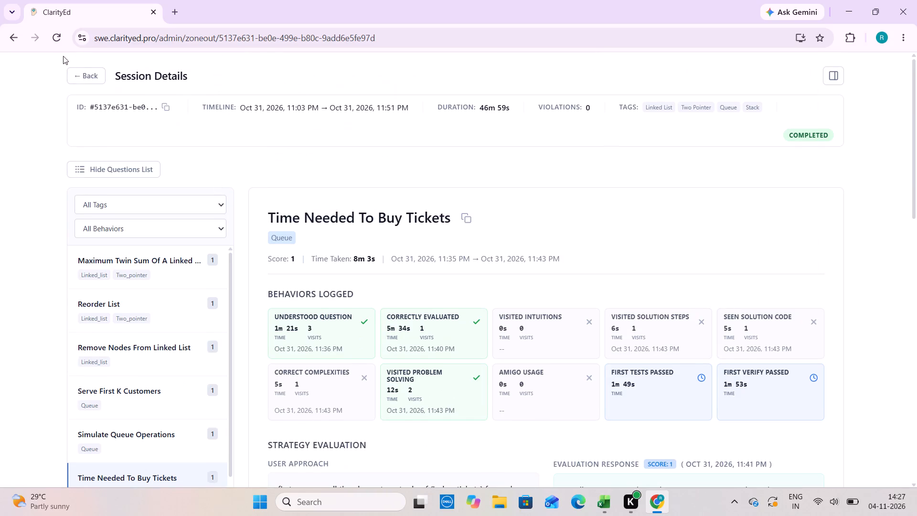
{"action": "left_click", "coordinate": [85, 73]}
{"action": "scroll", "coordinate": [233, 152], "scroll_direction": "up", "scroll_amount": 7}
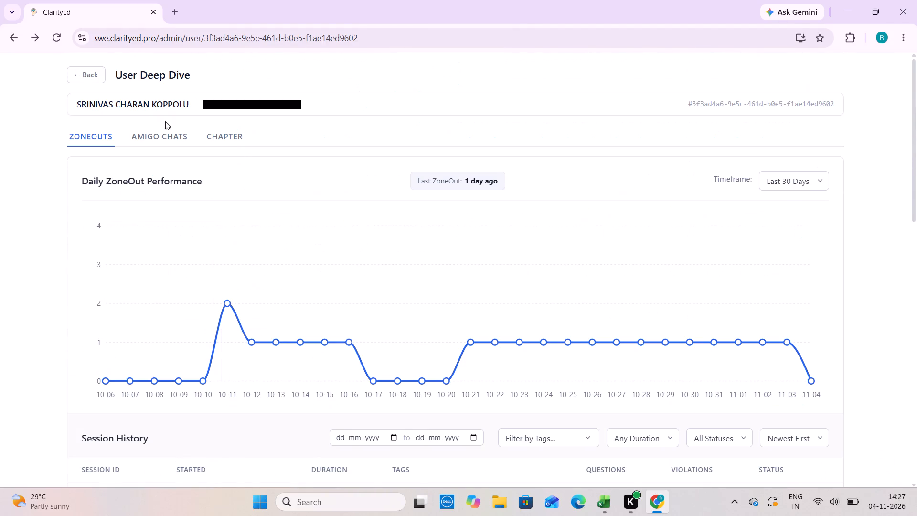
{"action": "left_click", "coordinate": [86, 71]}
{"action": "left_click", "coordinate": [133, 116]}
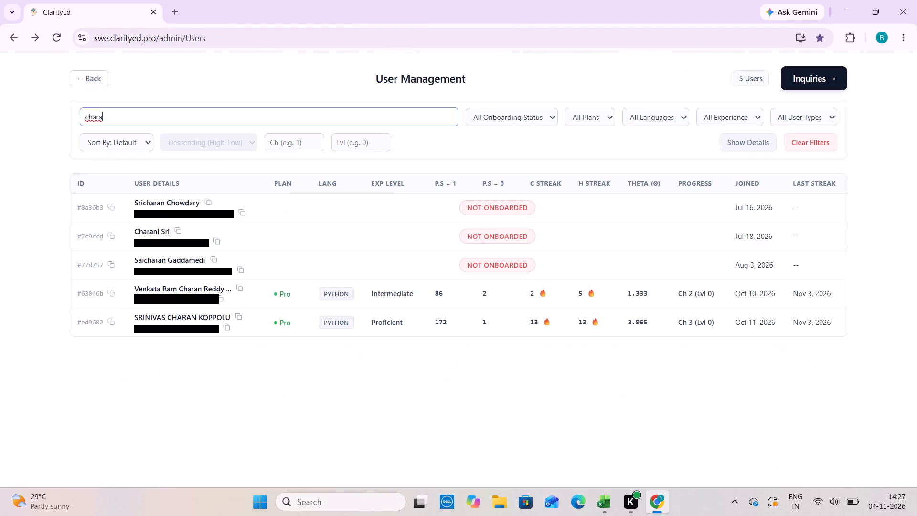
{"action": "key", "text": "BackSpace"}
{"action": "key", "text": "BackSpace"}
{"action": "key", "text": "BackSpace"}
{"action": "key", "text": "BackSpace"}
{"action": "key", "text": "BackSpace"}
{"action": "key", "text": "BackSpace"}
{"action": "key", "text": "BackSpace"}
{"action": "key", "text": "BackSpace"}
{"action": "key", "text": "BackSpace"}
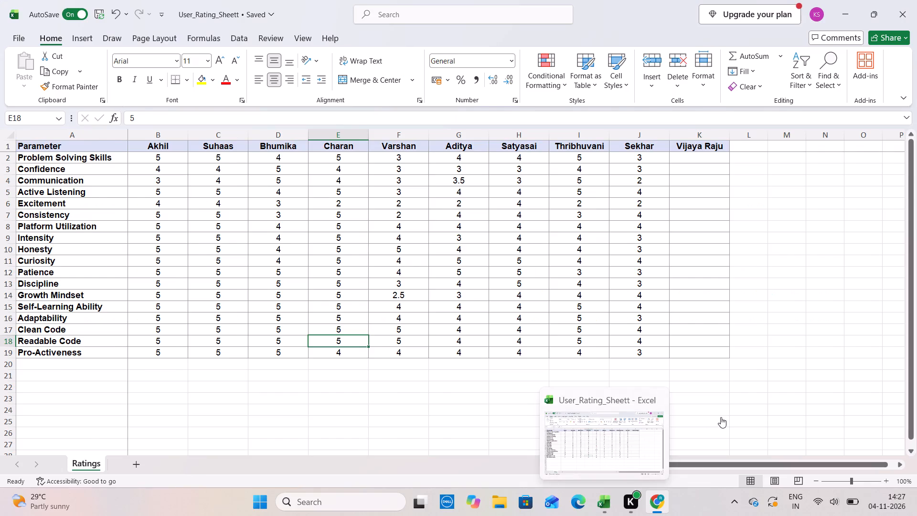
Search User Management for "varshan" and open the Intermediate-level Java user's profile.
{"action": "type", "text": "var"}
{"action": "key", "text": "s"}
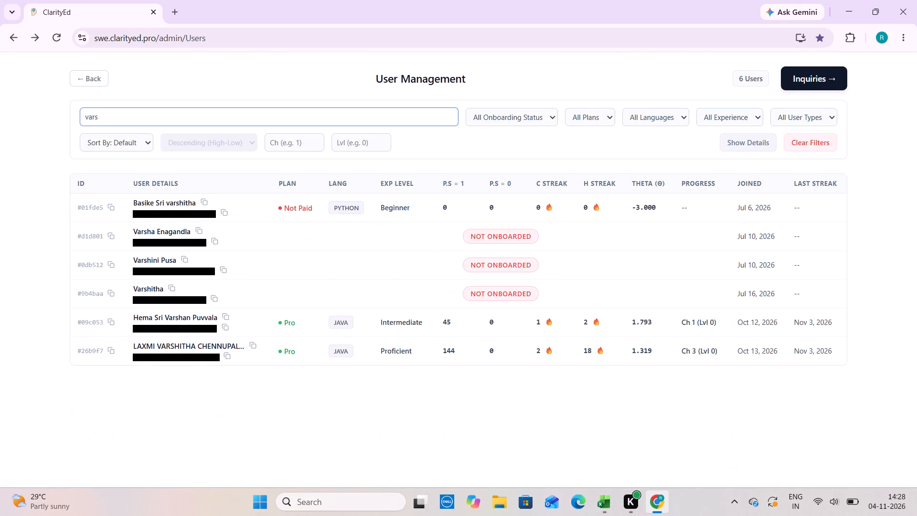
{"action": "key", "text": "h"}
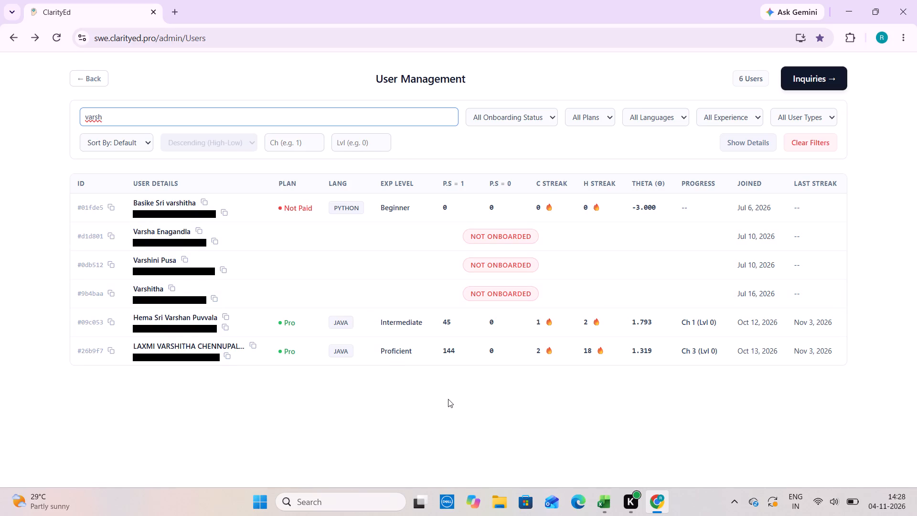
{"action": "type", "text": "an"}
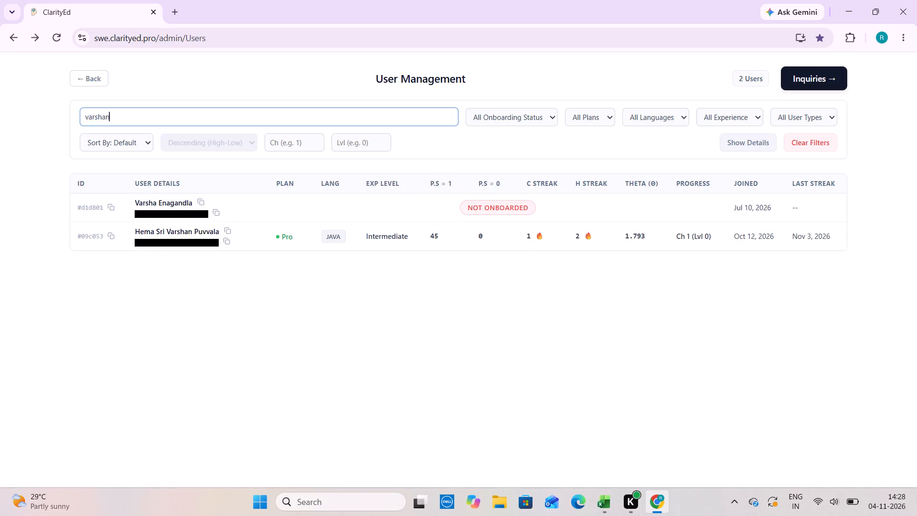
{"action": "left_click", "coordinate": [510, 216]}
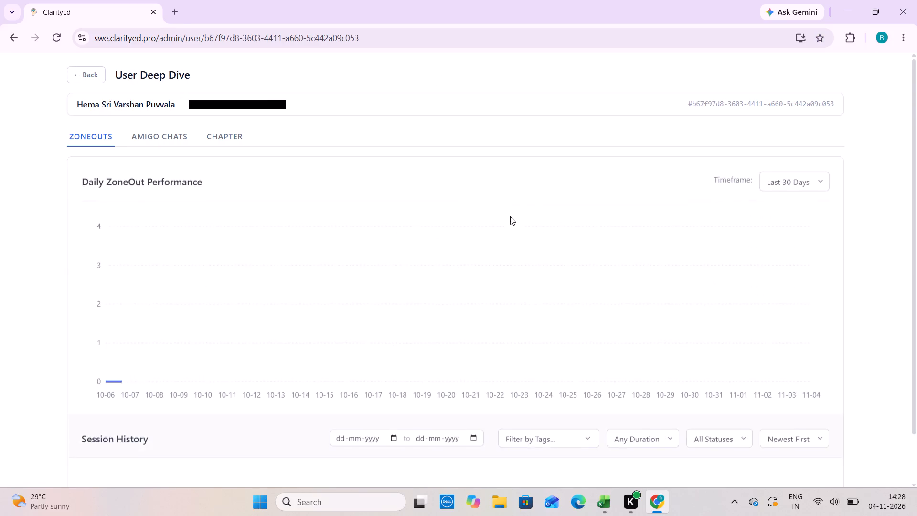
Open Varshan's Oct 19, 2026, 04:36 PM session and read the Submission 2 code for the first-occurrence index question.
{"action": "scroll", "coordinate": [605, 324], "scroll_direction": "down", "scroll_amount": 5}
{"action": "left_click", "coordinate": [499, 358]}
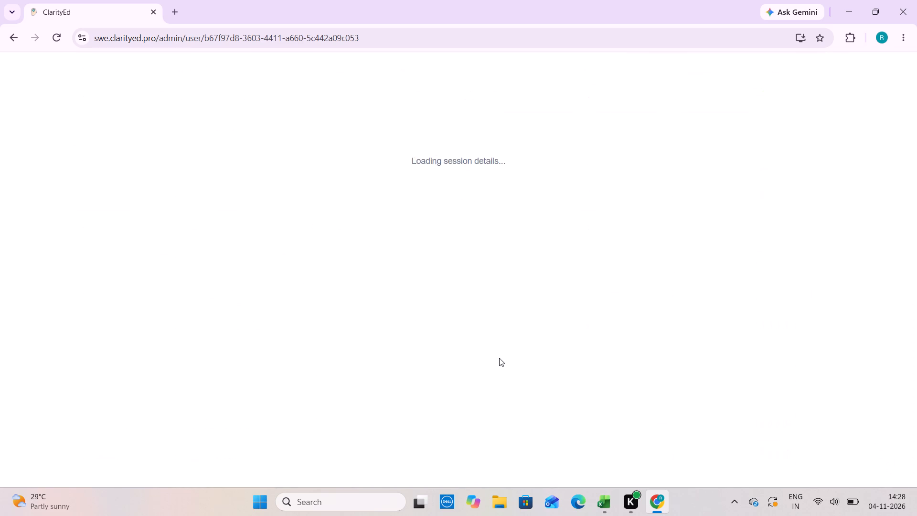
{"action": "scroll", "coordinate": [499, 358], "scroll_direction": "down", "scroll_amount": 8}
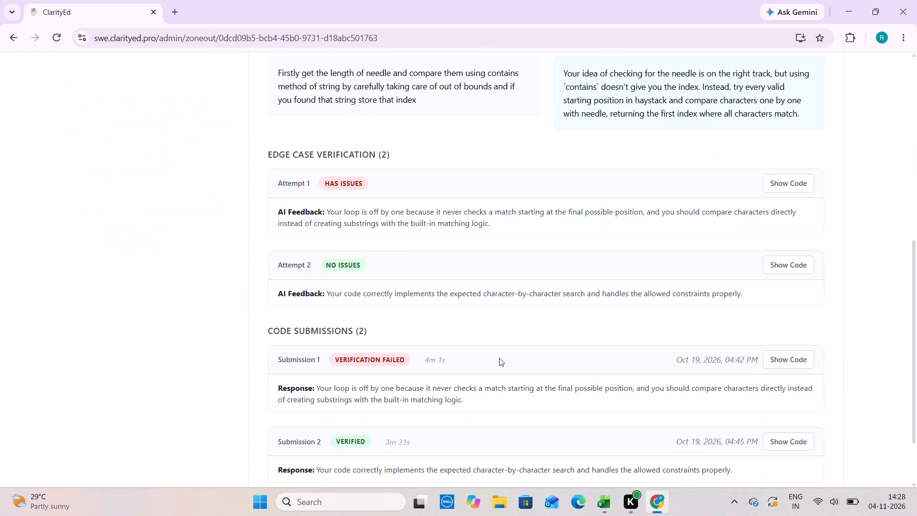
{"action": "left_click", "coordinate": [796, 355]}
{"action": "scroll", "coordinate": [796, 355], "scroll_direction": "down", "scroll_amount": 2}
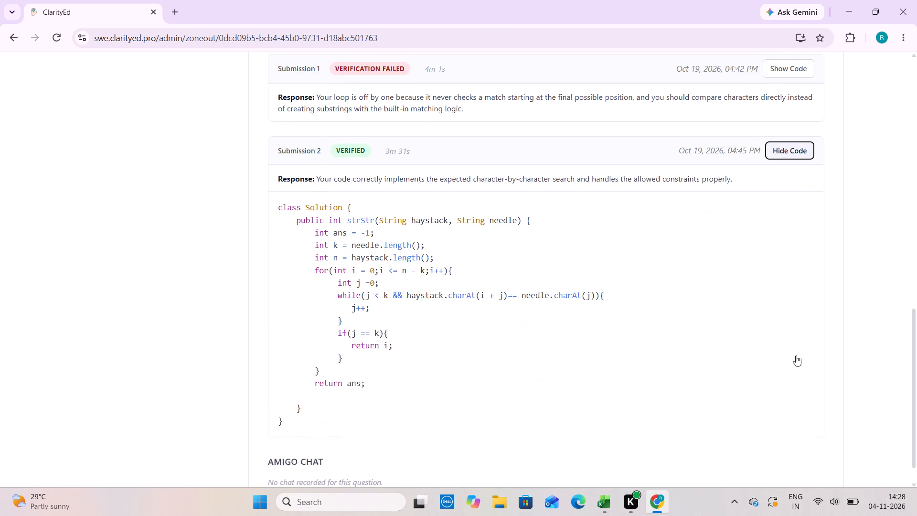
{"action": "scroll", "coordinate": [796, 355], "scroll_direction": "down", "scroll_amount": 1}
{"action": "scroll", "coordinate": [796, 355], "scroll_direction": "up", "scroll_amount": 1}
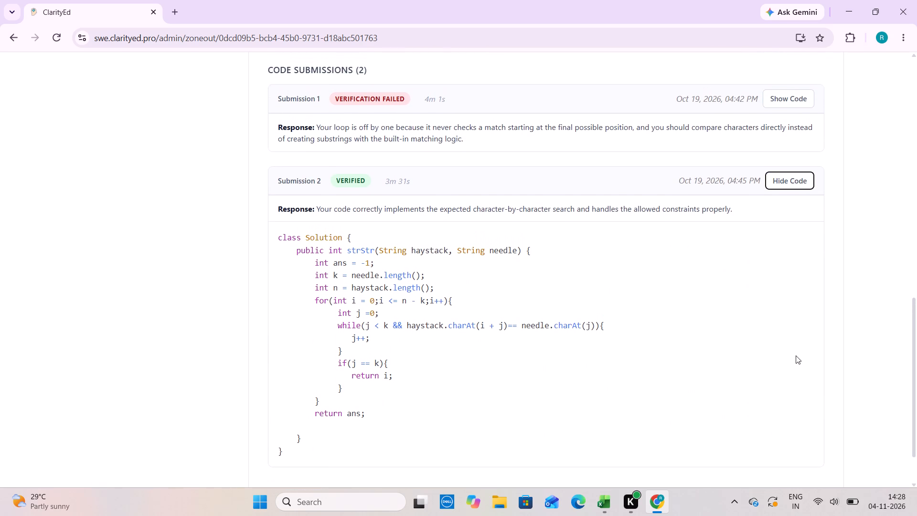
{"action": "scroll", "coordinate": [796, 355], "scroll_direction": "up", "scroll_amount": 2}
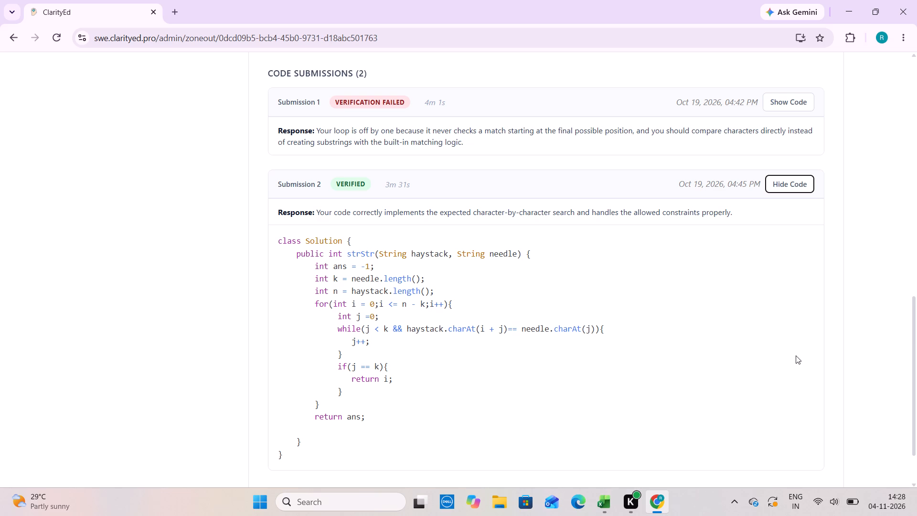
Open the Length Of Last Word question in the same session and read the Submission 1 code.
{"action": "scroll", "coordinate": [796, 355], "scroll_direction": "up", "scroll_amount": 8}
{"action": "left_click", "coordinate": [172, 363]}
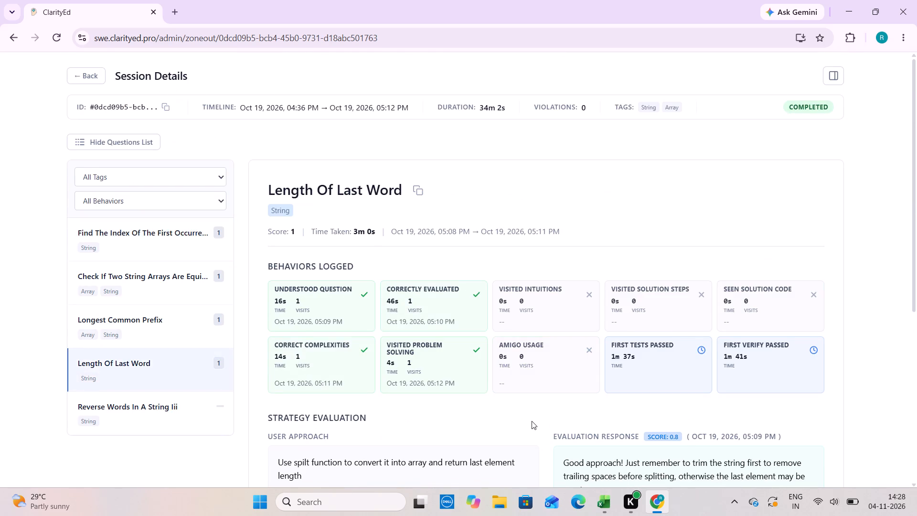
{"action": "scroll", "coordinate": [532, 421], "scroll_direction": "down", "scroll_amount": 6}
{"action": "left_click", "coordinate": [791, 360]}
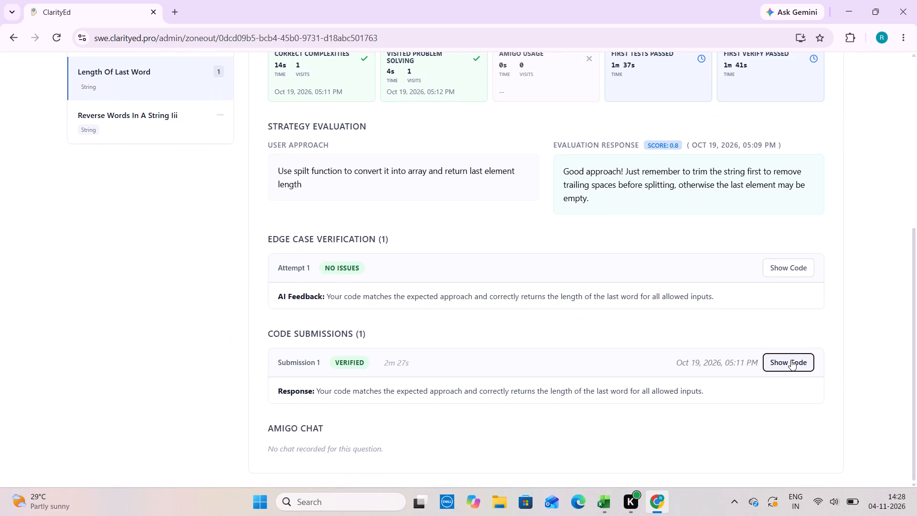
{"action": "scroll", "coordinate": [791, 360], "scroll_direction": "down", "scroll_amount": 3}
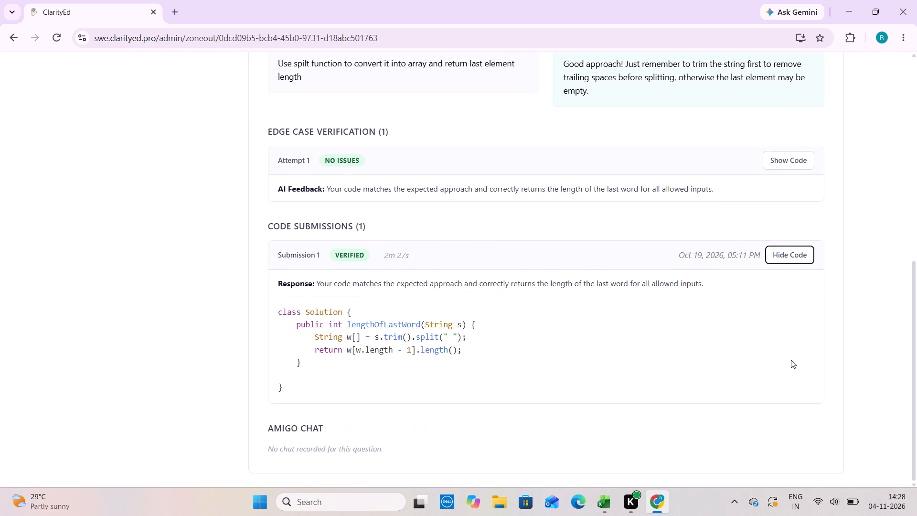
{"action": "scroll", "coordinate": [791, 360], "scroll_direction": "up", "scroll_amount": 1}
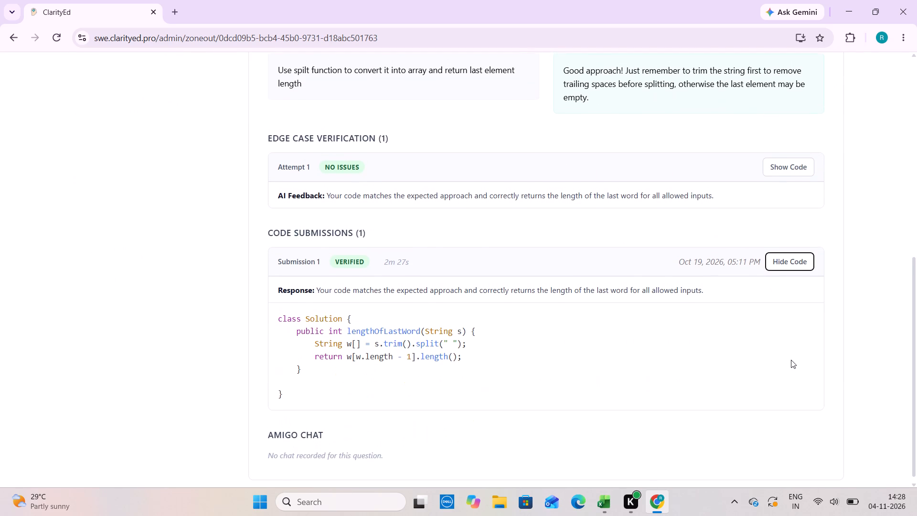
{"action": "scroll", "coordinate": [791, 360], "scroll_direction": "up", "scroll_amount": 1}
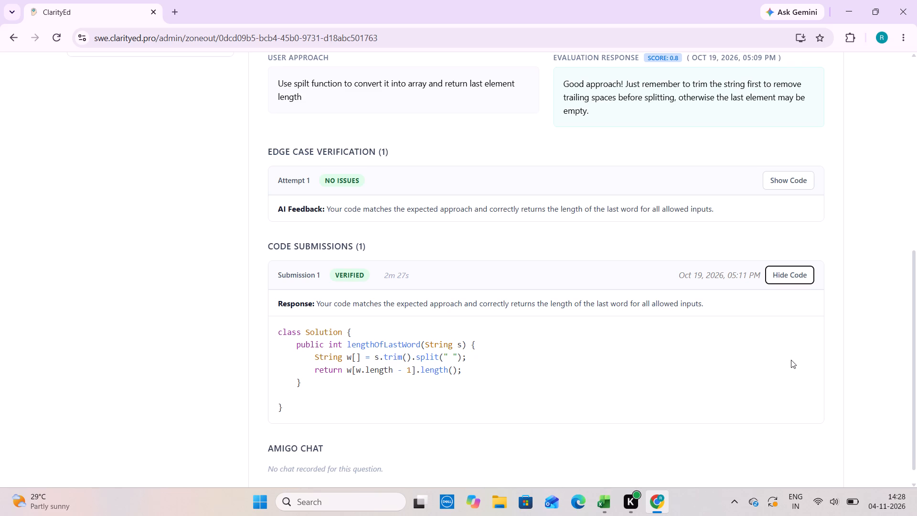
From Varshan's session history, open the Oct 24, 2026, 12:03 PM session and read the Submission 2 code for Max Range Sum Among Queries.
{"action": "scroll", "coordinate": [791, 360], "scroll_direction": "up", "scroll_amount": 6}
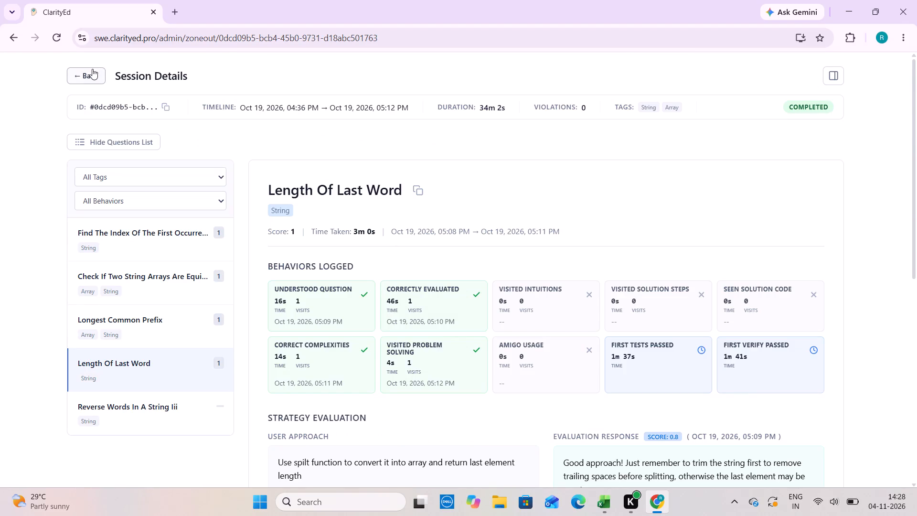
{"action": "left_click", "coordinate": [84, 77]}
{"action": "scroll", "coordinate": [435, 229], "scroll_direction": "up", "scroll_amount": 4}
{"action": "scroll", "coordinate": [435, 229], "scroll_direction": "down", "scroll_amount": 5}
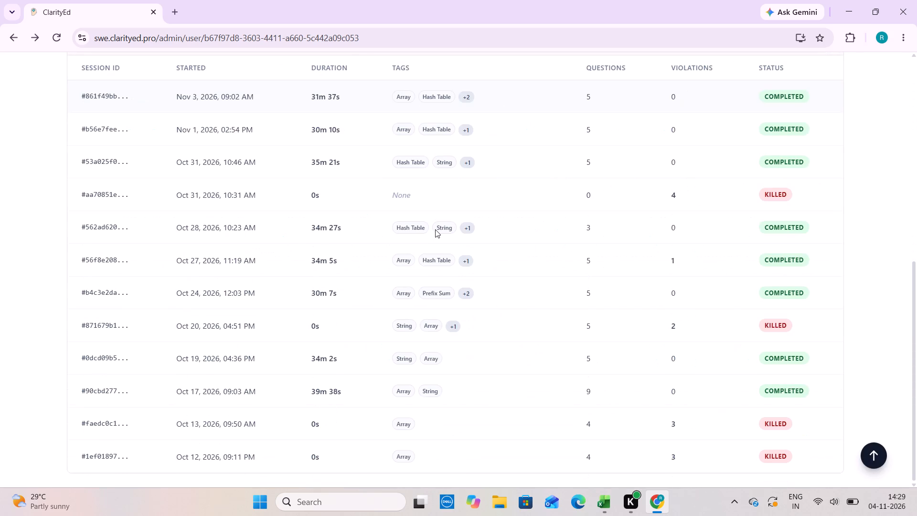
{"action": "scroll", "coordinate": [435, 229], "scroll_direction": "down", "scroll_amount": 1}
{"action": "left_click", "coordinate": [529, 299]}
{"action": "scroll", "coordinate": [529, 299], "scroll_direction": "down", "scroll_amount": 4}
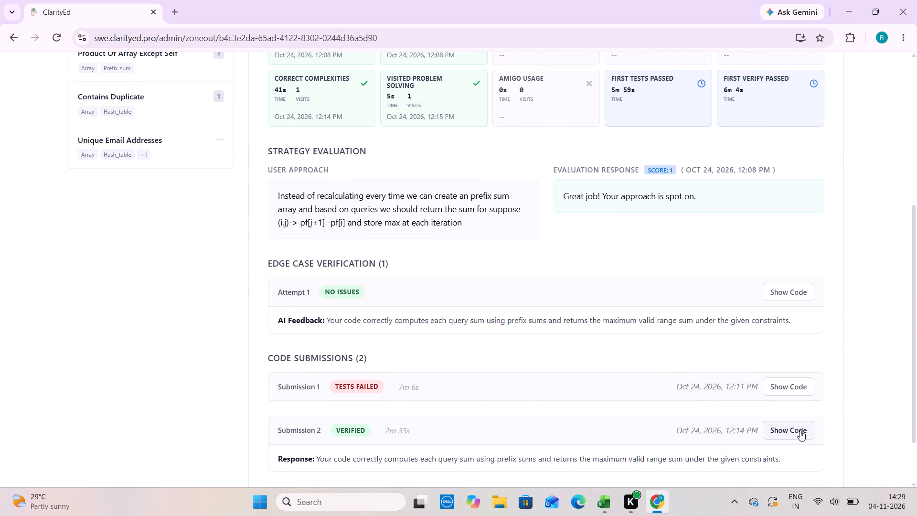
{"action": "left_click", "coordinate": [800, 430]}
{"action": "scroll", "coordinate": [800, 430], "scroll_direction": "down", "scroll_amount": 6}
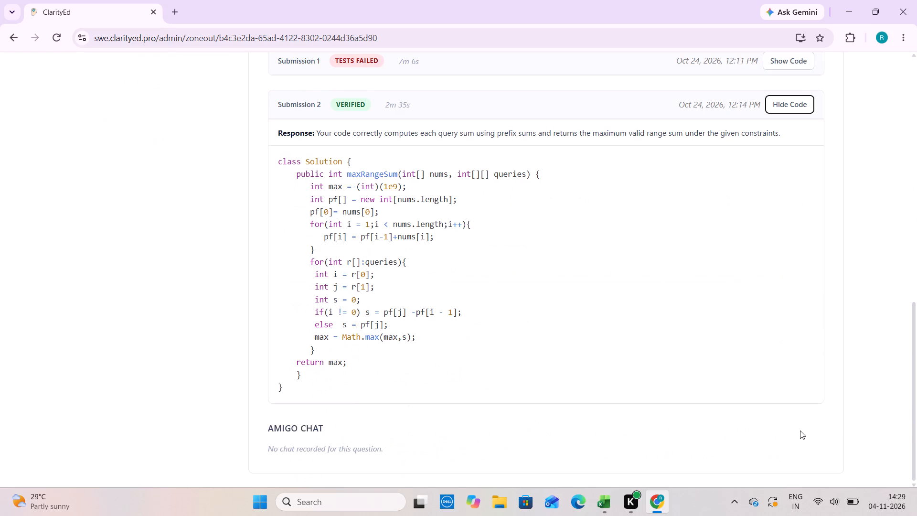
Return from the Oct 24 session to Varshan's User Deep Dive overview.
{"action": "scroll", "coordinate": [800, 430], "scroll_direction": "up", "scroll_amount": 11}
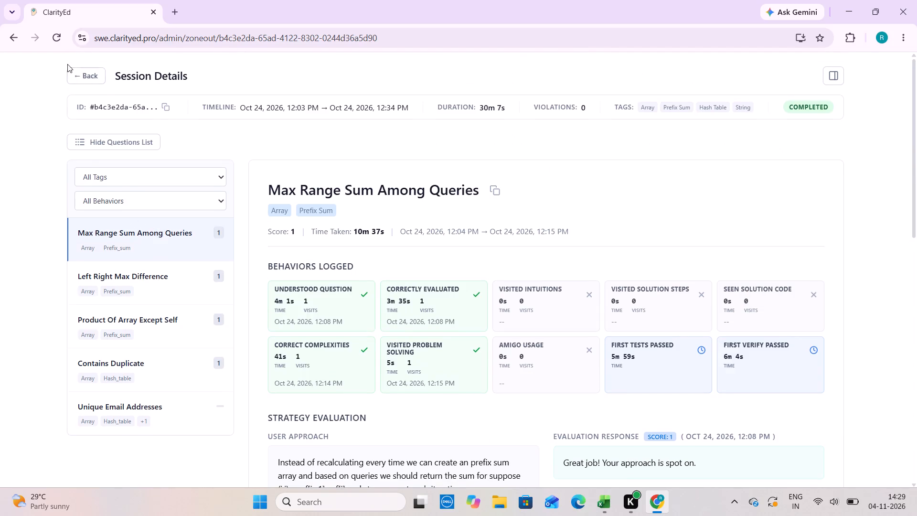
{"action": "left_click", "coordinate": [88, 75]}
{"action": "scroll", "coordinate": [313, 170], "scroll_direction": "up", "scroll_amount": 7}
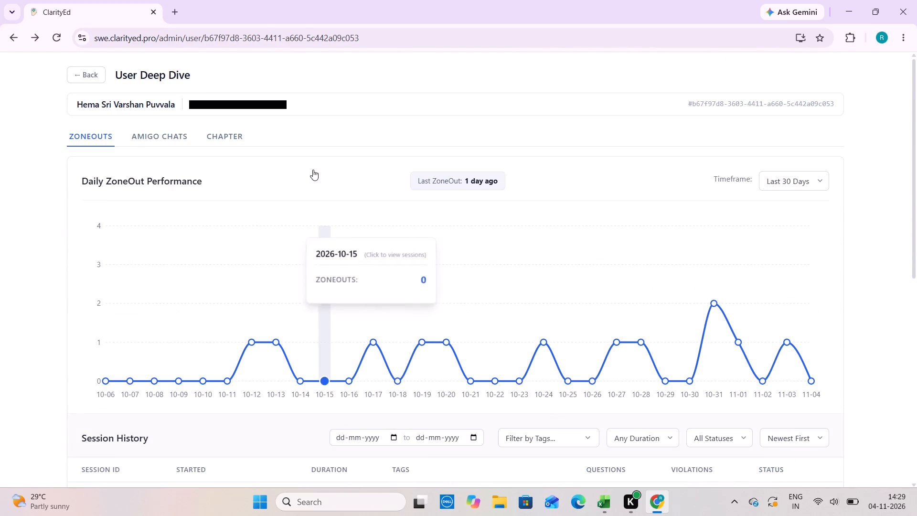
Switch to the Ratings sheet in Excel and select Aditya's Readable Code rating.
{"action": "left_click", "coordinate": [608, 503]}
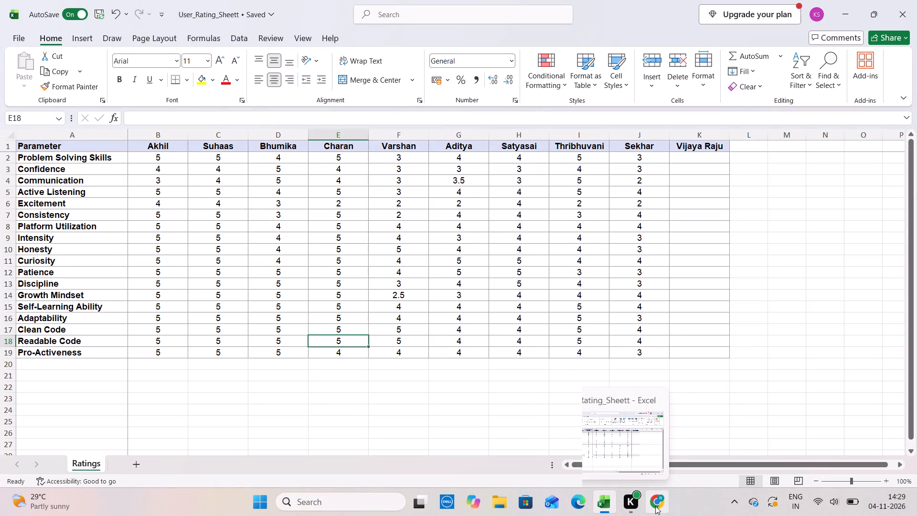
{"action": "left_click", "coordinate": [469, 345]}
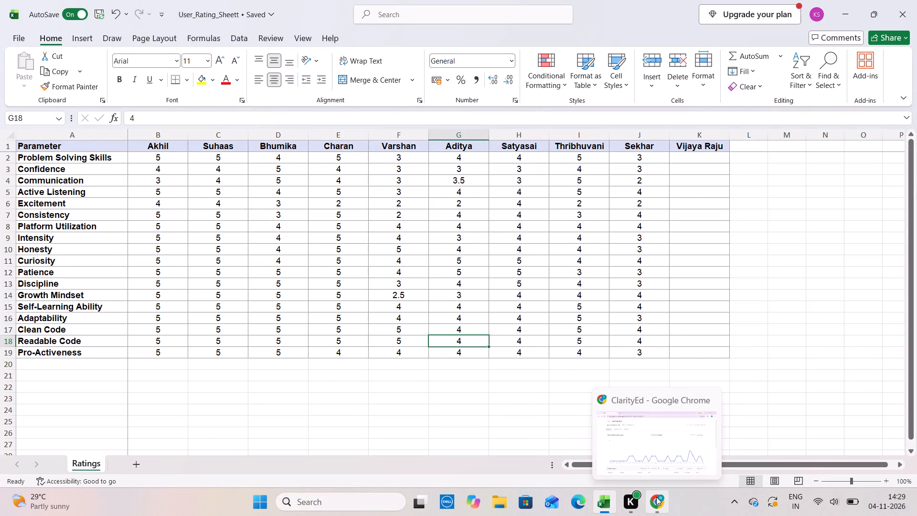
Back in ClarityEd, return to User Management, search for "adity" and open Aditya's User Deep Dive.
{"action": "left_click", "coordinate": [656, 497]}
{"action": "scroll", "coordinate": [377, 292], "scroll_direction": "up", "scroll_amount": 5}
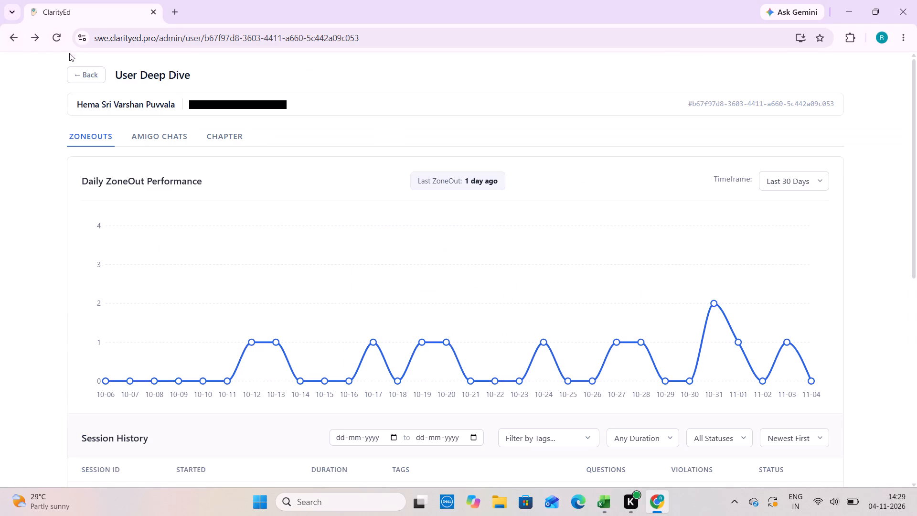
{"action": "left_click", "coordinate": [93, 78]}
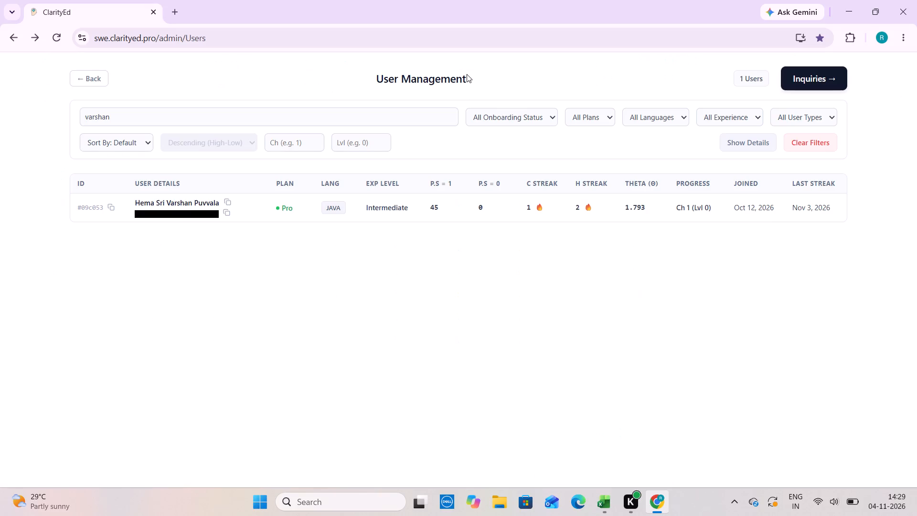
{"action": "left_click", "coordinate": [130, 111]}
{"action": "key", "text": "BackSpace"}
{"action": "key", "text": "BackSpace"}
{"action": "key", "text": "BackSpace"}
{"action": "key", "text": "BackSpace"}
{"action": "key", "text": "BackSpace"}
{"action": "key", "text": "BackSpace"}
{"action": "key", "text": "BackSpace"}
{"action": "key", "text": "BackSpace"}
{"action": "key", "text": "BackSpace"}
{"action": "key", "text": "BackSpace"}
{"action": "key", "text": "BackSpace"}
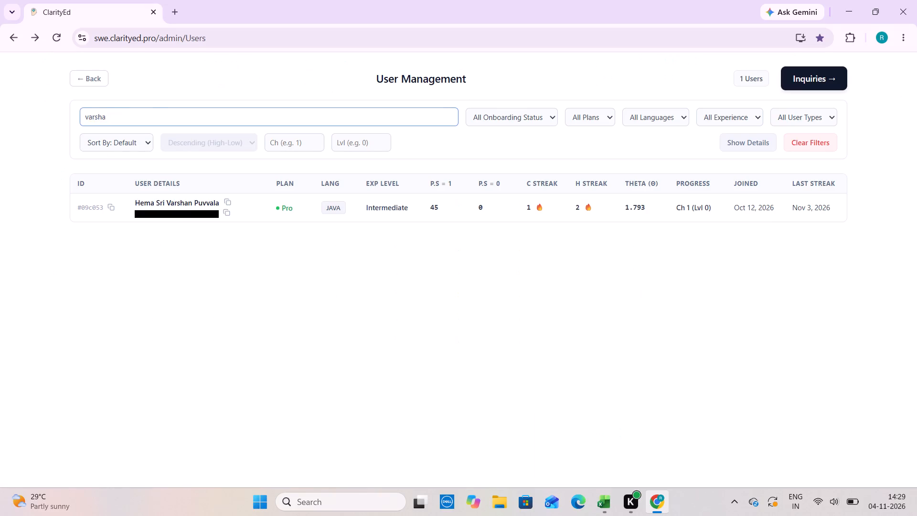
{"action": "type", "text": "adity"}
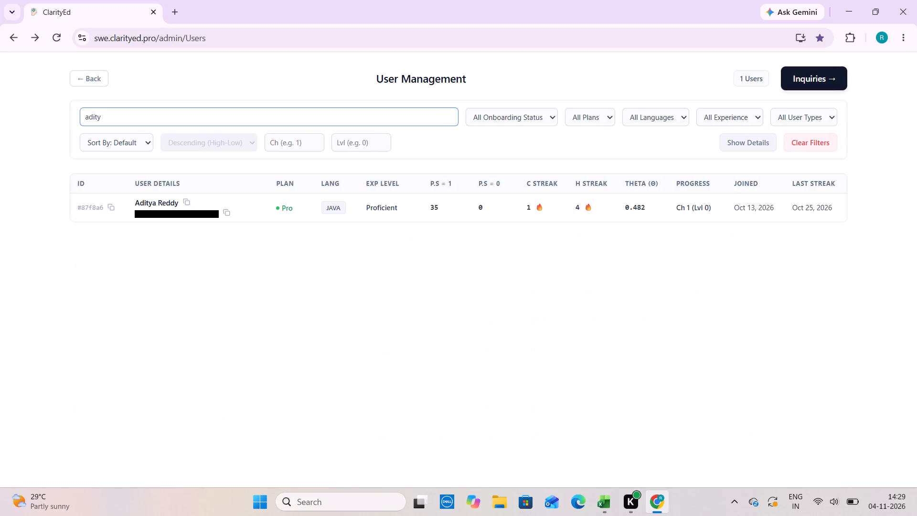
{"action": "left_click", "coordinate": [502, 202]}
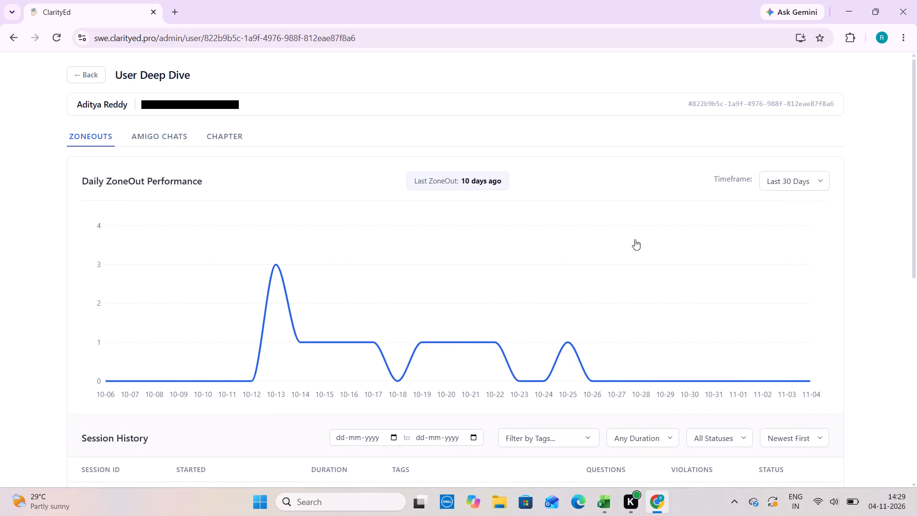
Open Aditya's Oct 16, 2026, 08:33 PM session and read the Submission 1 code for Range Sum Query Immutable.
{"action": "scroll", "coordinate": [804, 269], "scroll_direction": "down", "scroll_amount": 2}
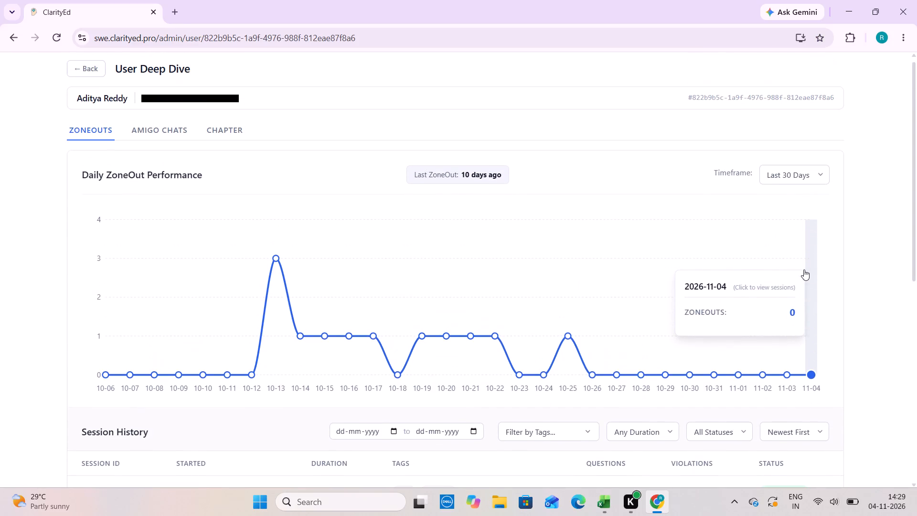
{"action": "scroll", "coordinate": [804, 269], "scroll_direction": "down", "scroll_amount": 2}
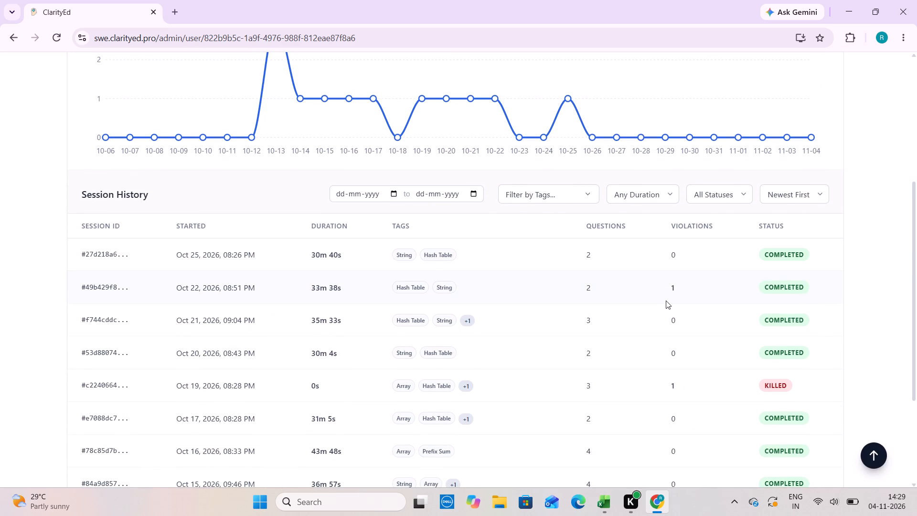
{"action": "scroll", "coordinate": [570, 321], "scroll_direction": "down", "scroll_amount": 2}
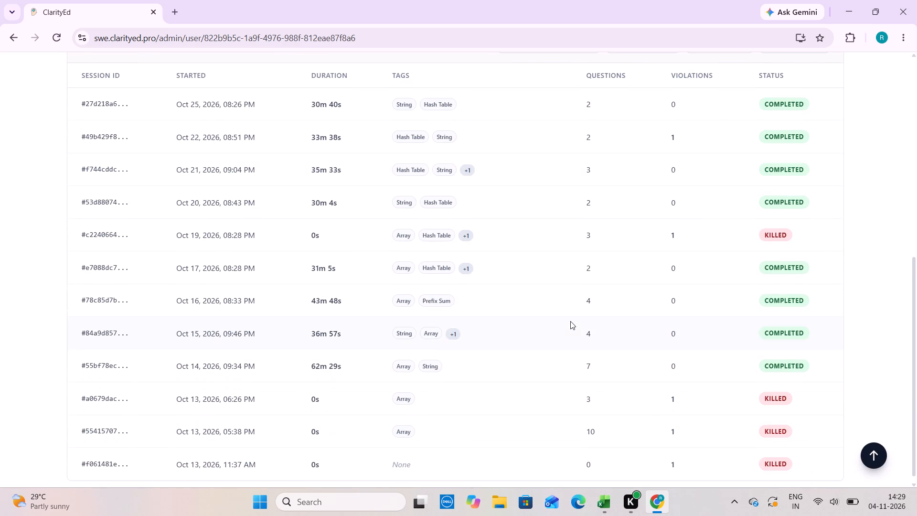
{"action": "left_click", "coordinate": [516, 296]}
{"action": "scroll", "coordinate": [516, 296], "scroll_direction": "down", "scroll_amount": 6}
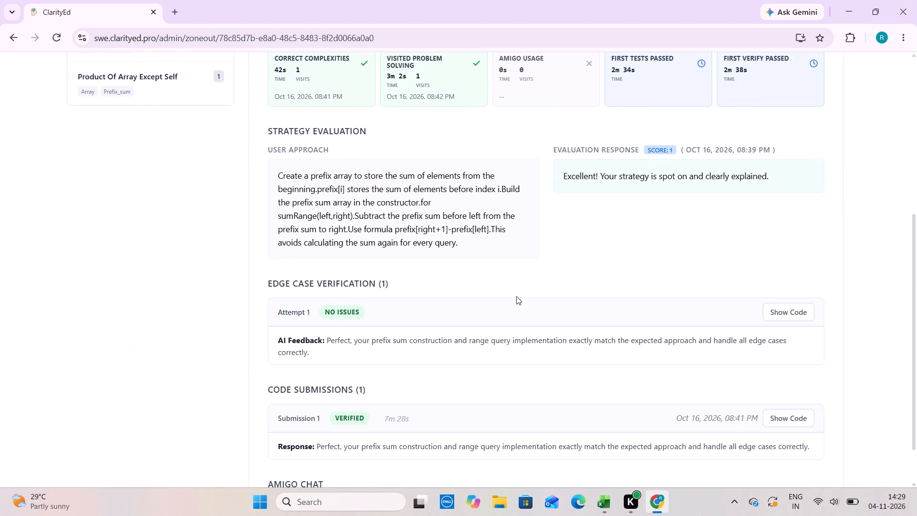
{"action": "left_click", "coordinate": [791, 360]}
{"action": "scroll", "coordinate": [791, 360], "scroll_direction": "down", "scroll_amount": 6}
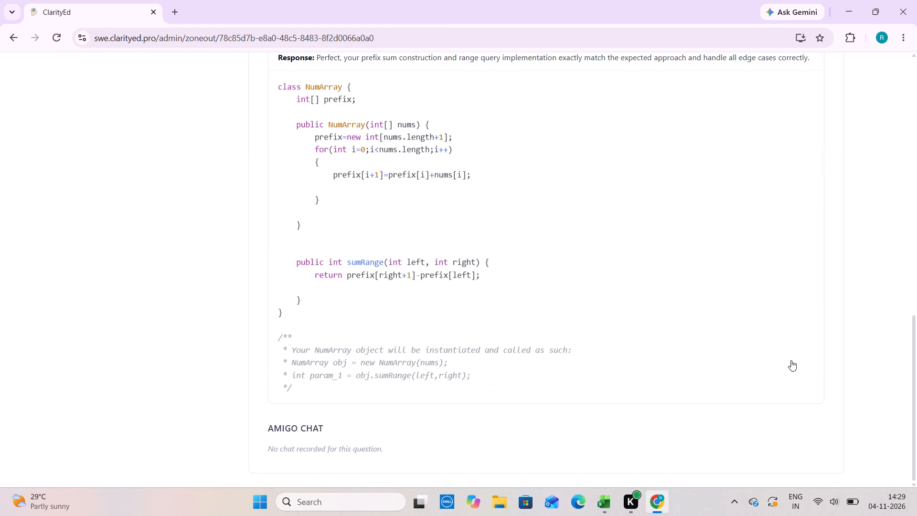
Open the Product Of Array Except Self question in the same session and read the Submission 1 code.
{"action": "scroll", "coordinate": [791, 360], "scroll_direction": "up", "scroll_amount": 4}
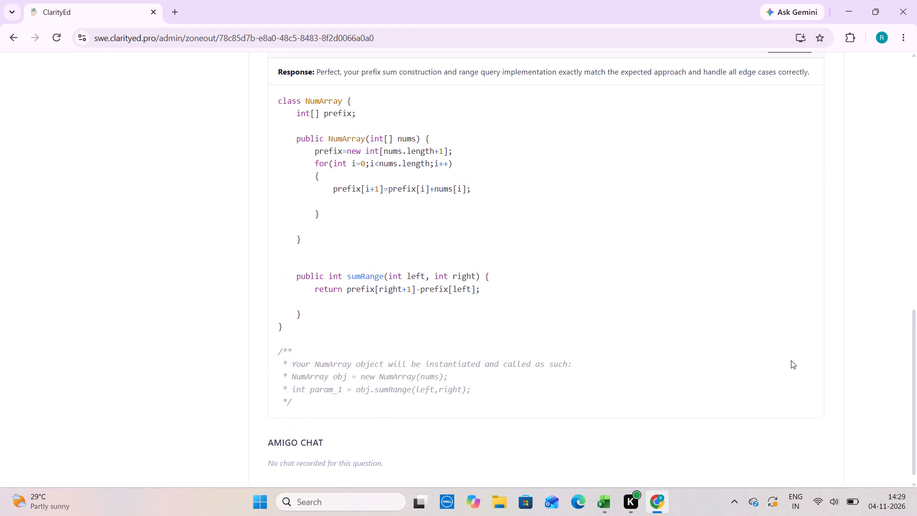
{"action": "scroll", "coordinate": [791, 360], "scroll_direction": "up", "scroll_amount": 2}
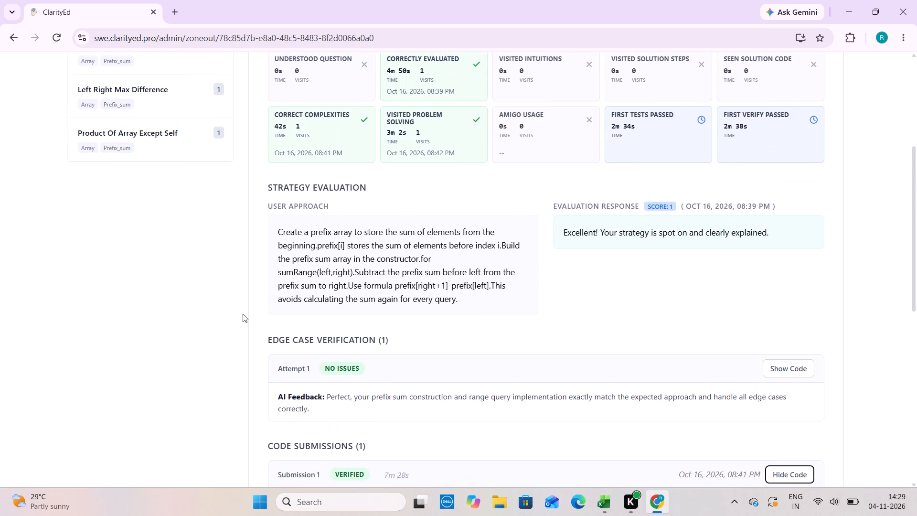
{"action": "scroll", "coordinate": [243, 314], "scroll_direction": "up", "scroll_amount": 1}
{"action": "left_click", "coordinate": [184, 230]}
{"action": "scroll", "coordinate": [627, 325], "scroll_direction": "down", "scroll_amount": 2}
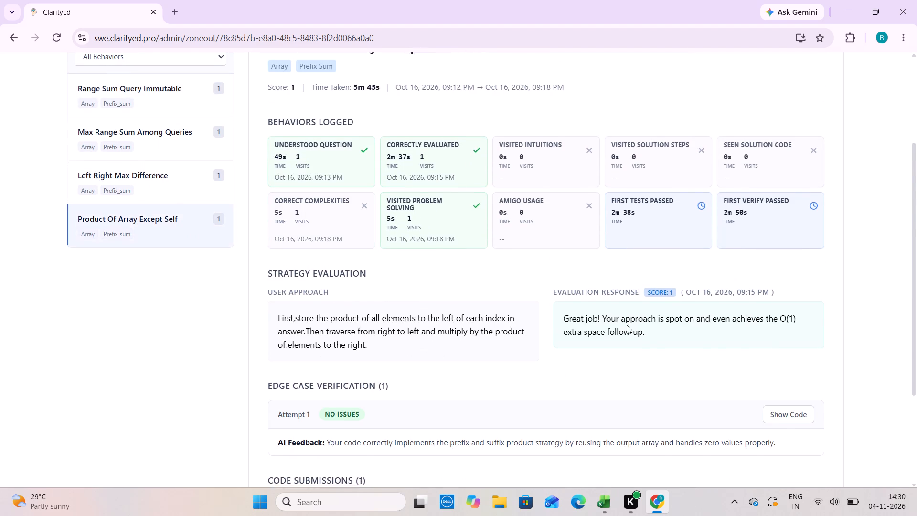
{"action": "scroll", "coordinate": [627, 325], "scroll_direction": "down", "scroll_amount": 4}
{"action": "left_click", "coordinate": [788, 358]}
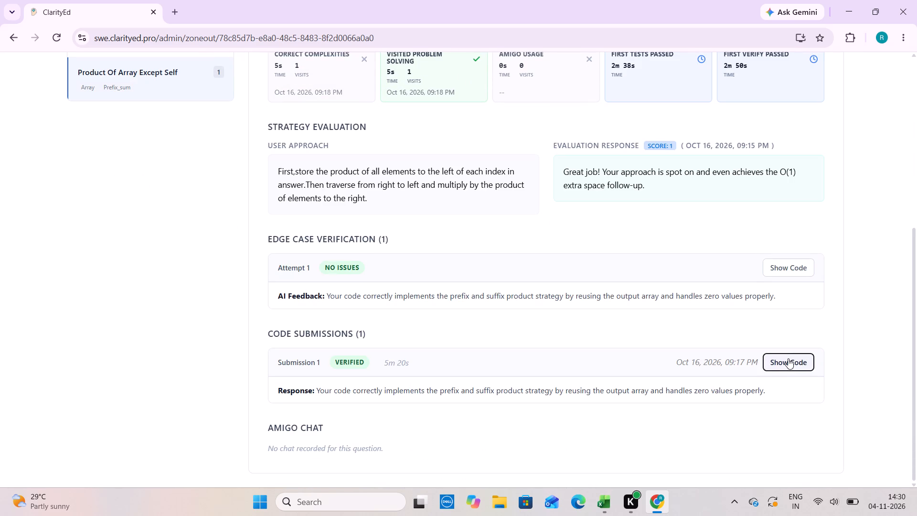
{"action": "scroll", "coordinate": [788, 358], "scroll_direction": "down", "scroll_amount": 4}
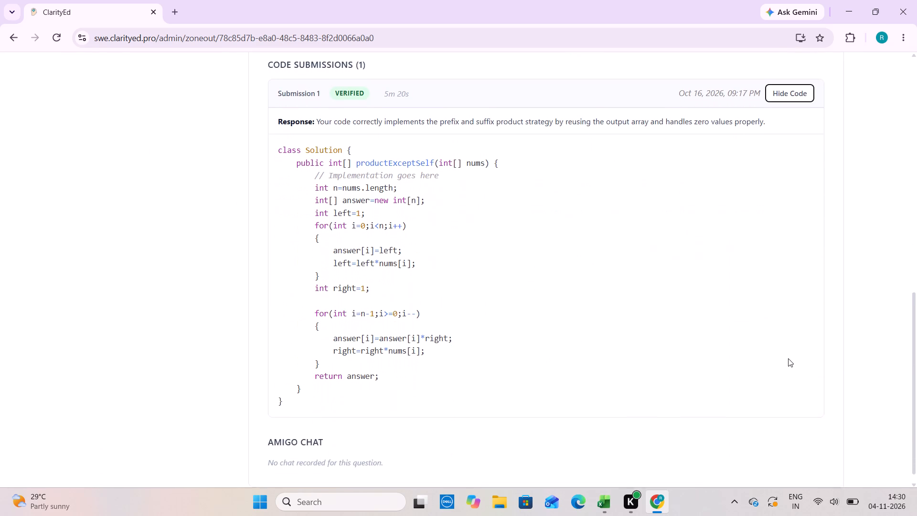
{"action": "scroll", "coordinate": [788, 358], "scroll_direction": "down", "scroll_amount": 2}
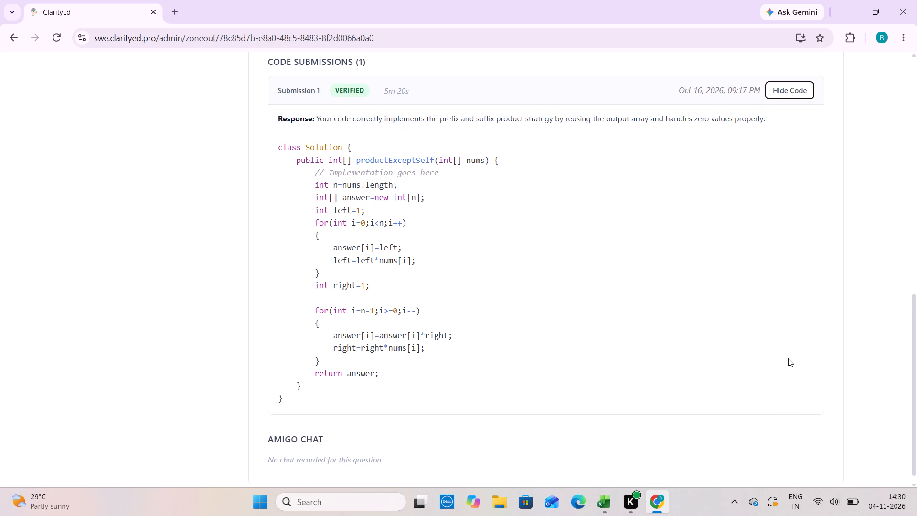
{"action": "scroll", "coordinate": [788, 358], "scroll_direction": "down", "scroll_amount": 1}
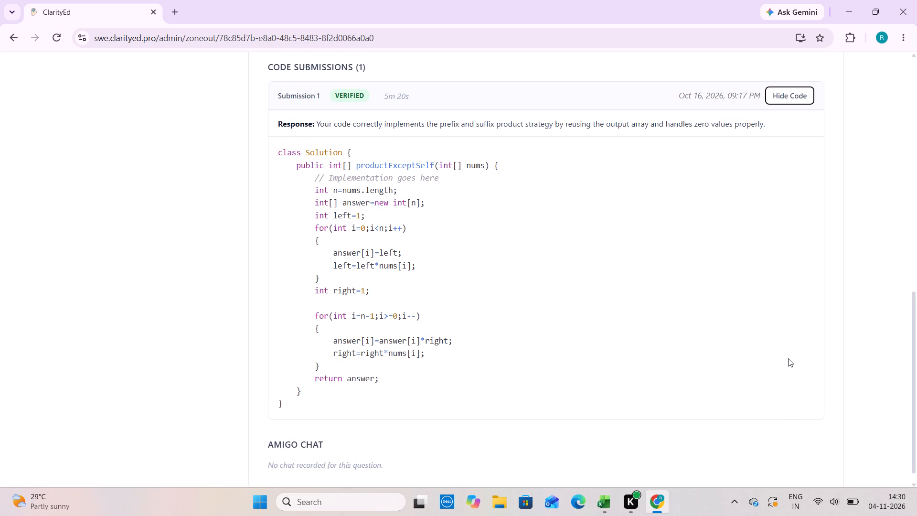
{"action": "scroll", "coordinate": [788, 358], "scroll_direction": "down", "scroll_amount": 3}
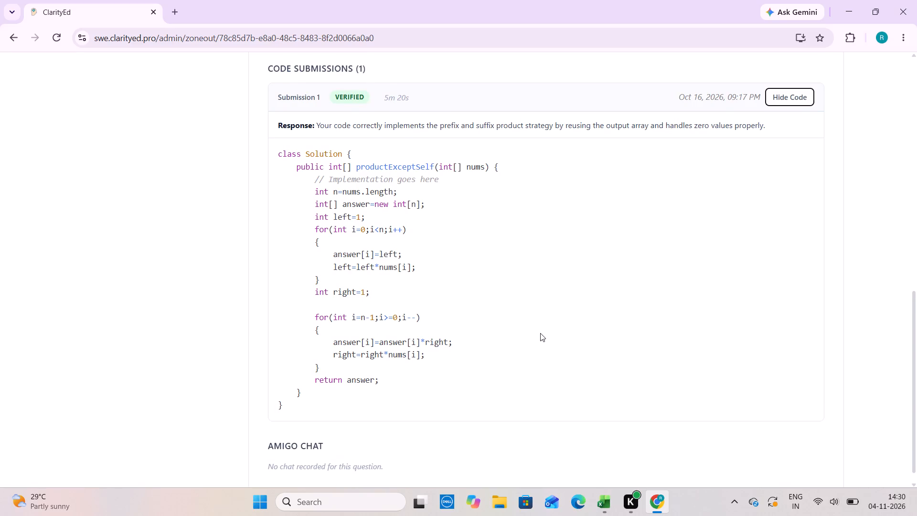
Return from Aditya's Oct 16 session through the User Deep Dive to the User Management list.
{"action": "scroll", "coordinate": [540, 333], "scroll_direction": "up", "scroll_amount": 9}
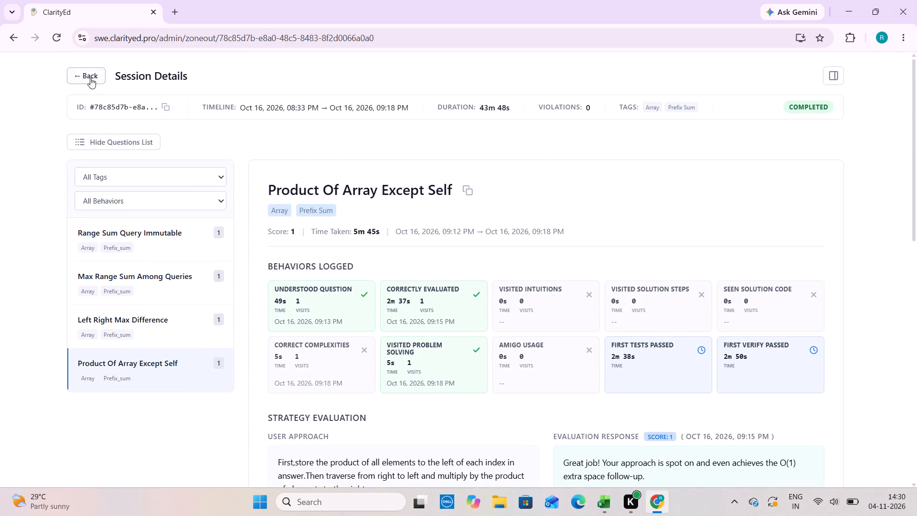
{"action": "left_click", "coordinate": [90, 78]}
{"action": "scroll", "coordinate": [245, 171], "scroll_direction": "up", "scroll_amount": 7}
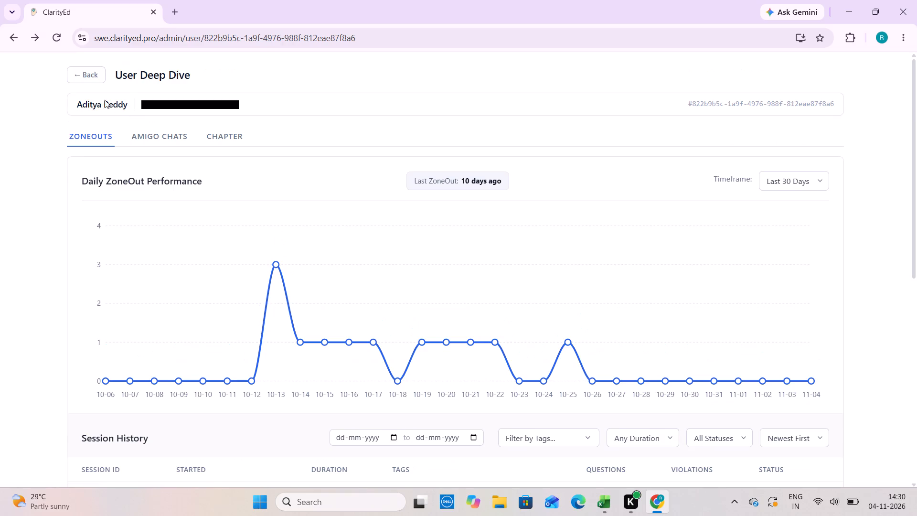
{"action": "left_click", "coordinate": [88, 73]}
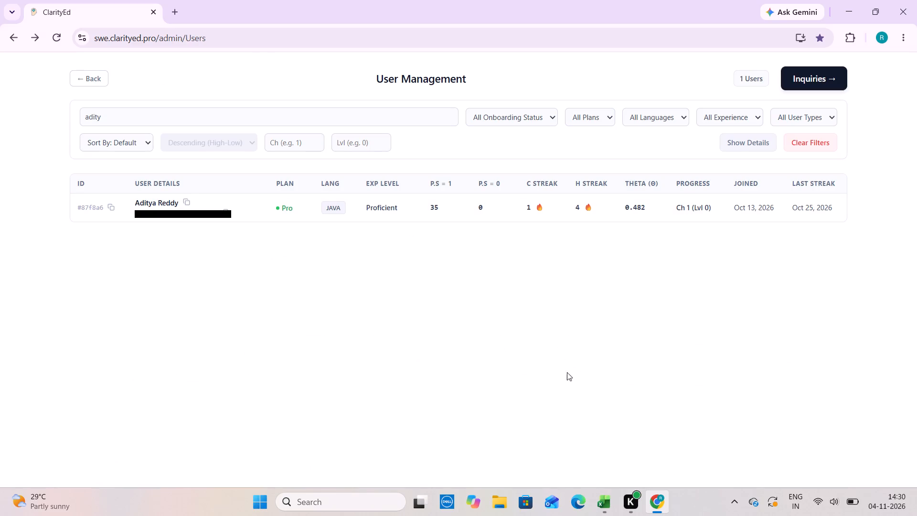
Switch to the Ratings sheet in Excel and set Aditya's Readable Code rating to 5.
{"action": "double_click", "coordinate": [602, 496]}
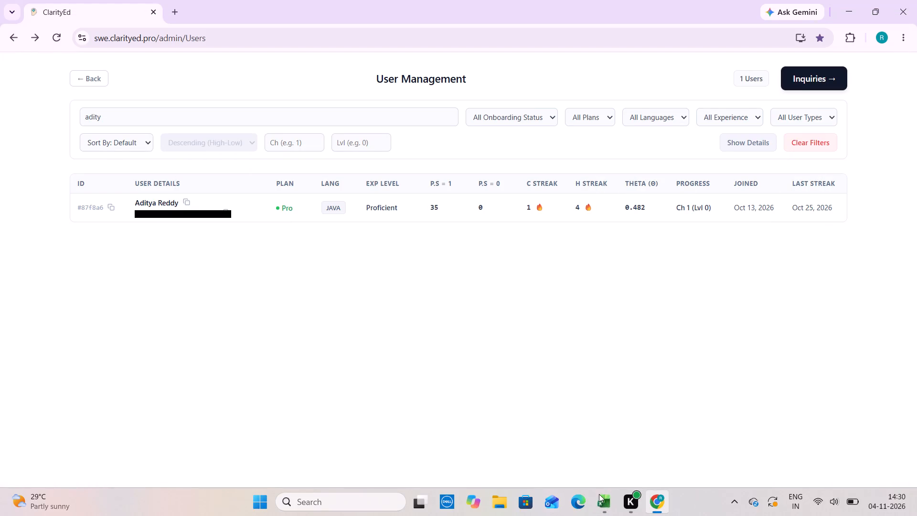
{"action": "left_click", "coordinate": [603, 505]}
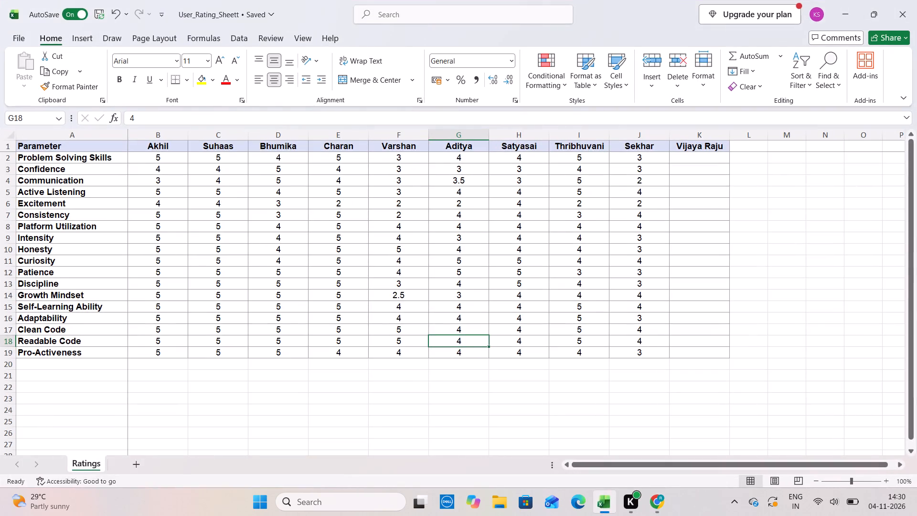
{"action": "key", "text": "BackSpace"}
{"action": "key", "text": "5"}
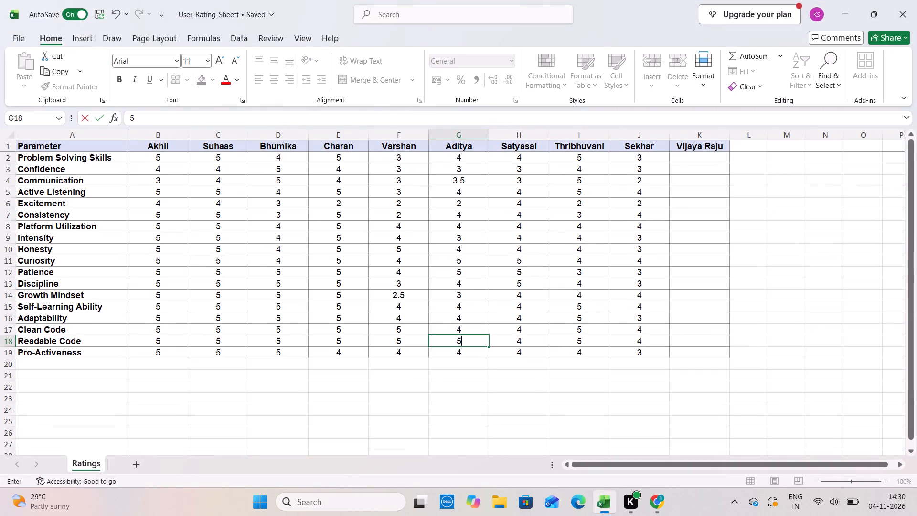
{"action": "key", "text": "Right"}
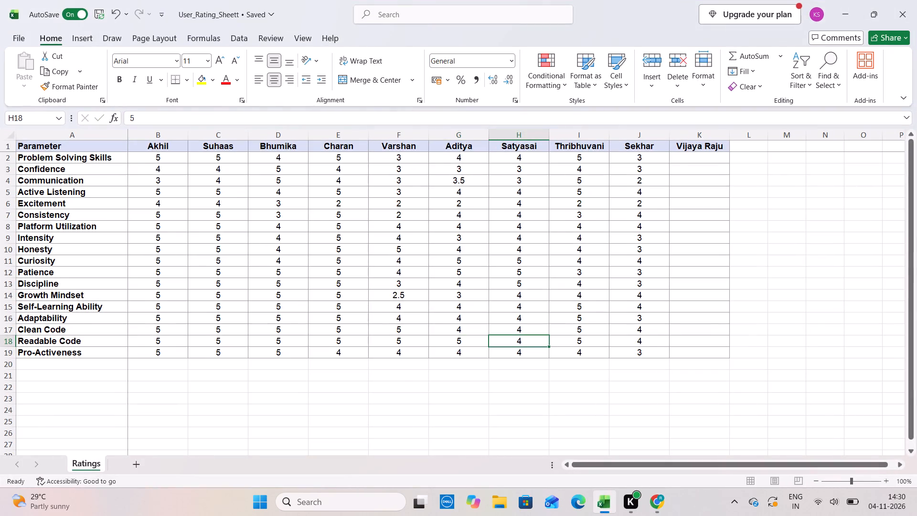
Back in ClarityEd, search User Management for "satyas" and open the User Deep Dive of Satyasai's Pro account.
{"action": "left_click", "coordinate": [649, 507]}
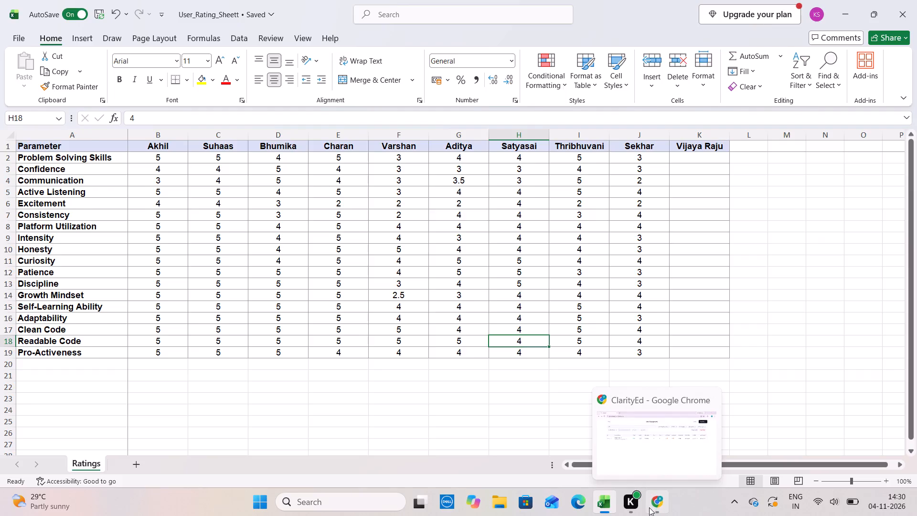
{"action": "left_click", "coordinate": [112, 111]}
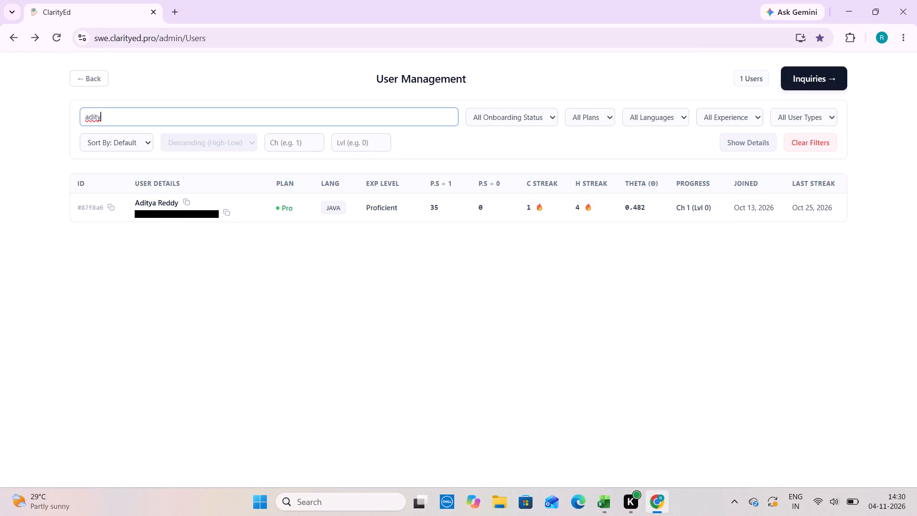
{"action": "key", "text": "BackSpace"}
{"action": "key", "text": "BackSpace"}
{"action": "key", "text": "BackSpace"}
{"action": "key", "text": "BackSpace"}
{"action": "key", "text": "BackSpace"}
{"action": "key", "text": "BackSpace"}
{"action": "key", "text": "BackSpace"}
{"action": "key", "text": "BackSpace"}
{"action": "key", "text": "BackSpace"}
{"action": "key", "text": "BackSpace"}
{"action": "type", "text": "satyas"}
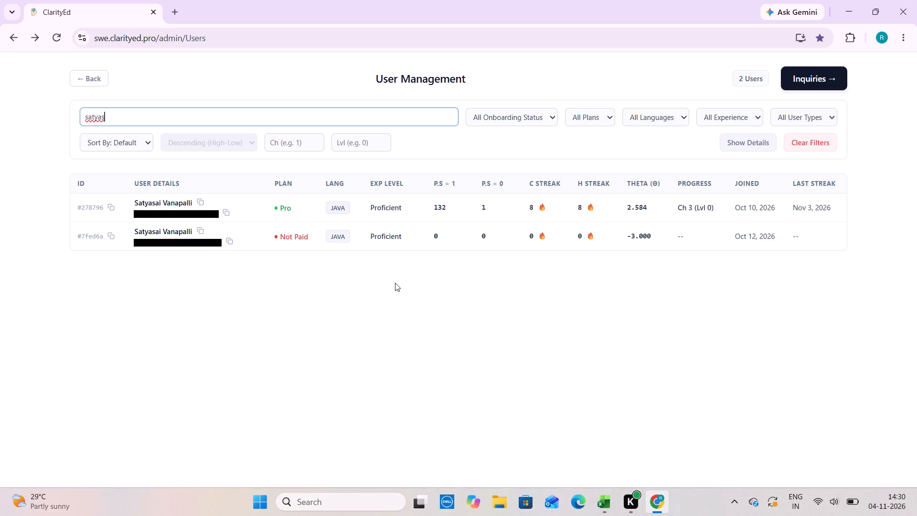
{"action": "left_click", "coordinate": [505, 212]}
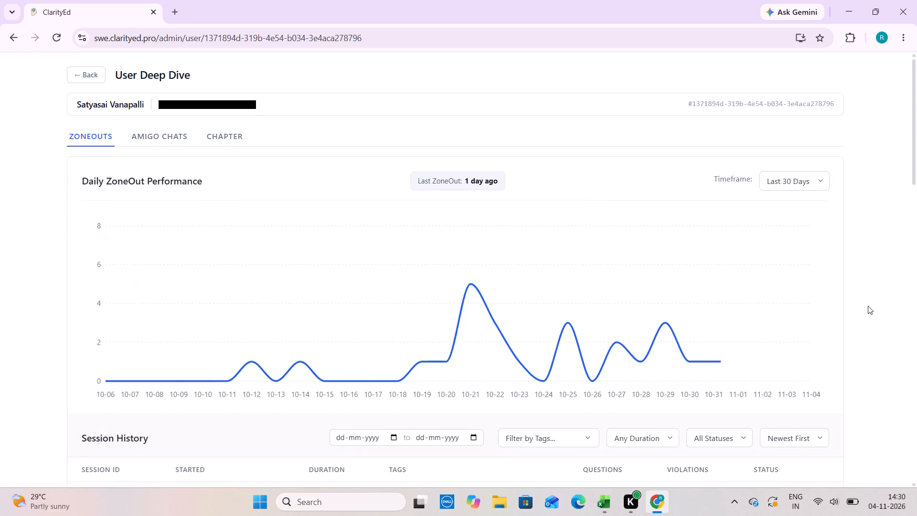
Open Satyasai's Oct 29, 02:24 PM session and read the Submission 3 code for Final Prices With A Special Discount In A Shop.
{"action": "scroll", "coordinate": [868, 306], "scroll_direction": "down", "scroll_amount": 6}
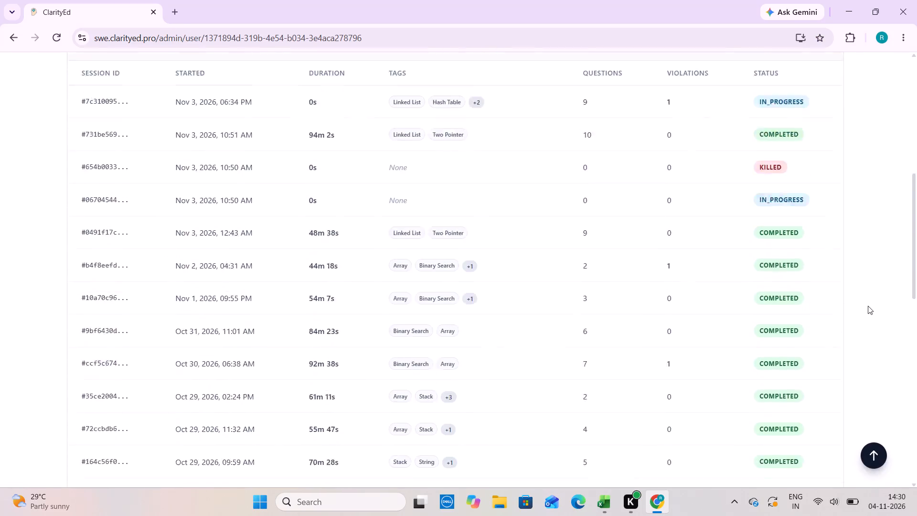
{"action": "scroll", "coordinate": [868, 306], "scroll_direction": "down", "scroll_amount": 1}
{"action": "left_click", "coordinate": [520, 336]}
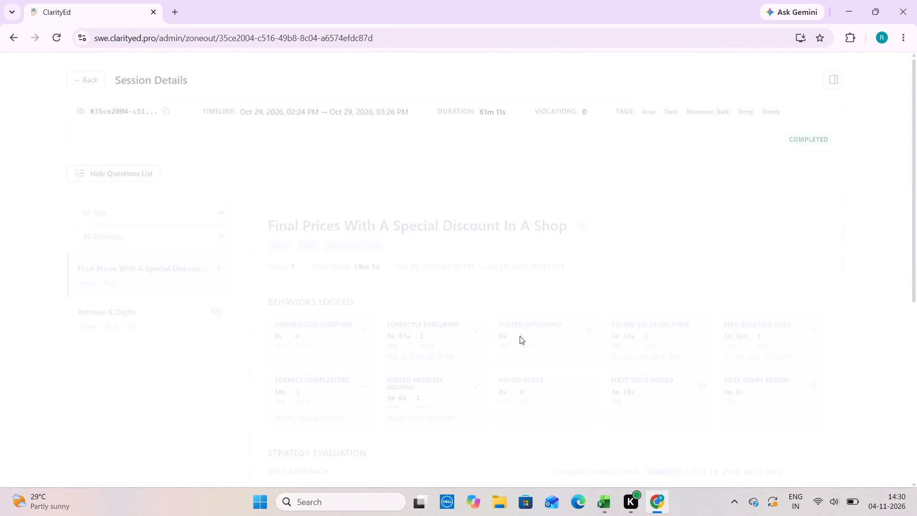
{"action": "scroll", "coordinate": [520, 336], "scroll_direction": "down", "scroll_amount": 5}
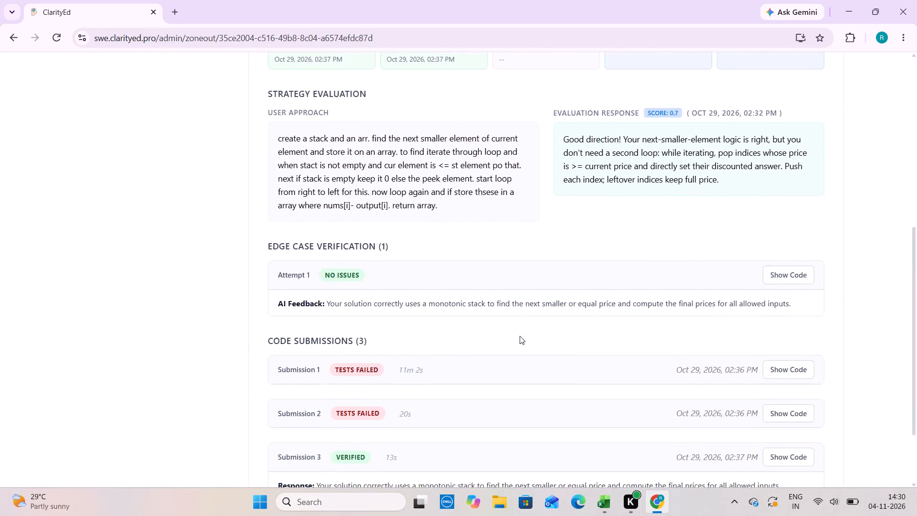
{"action": "scroll", "coordinate": [520, 336], "scroll_direction": "down", "scroll_amount": 4}
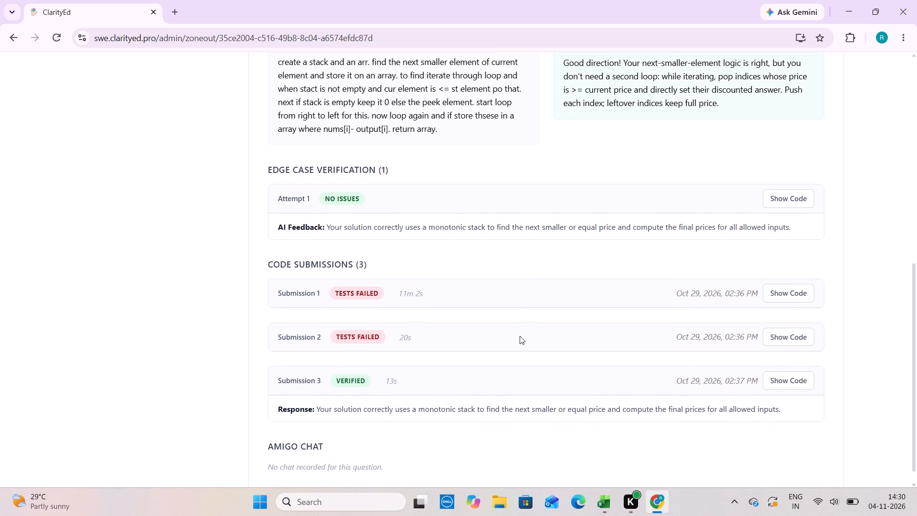
{"action": "scroll", "coordinate": [520, 336], "scroll_direction": "down", "scroll_amount": 9}
{"action": "left_click", "coordinate": [777, 359]}
{"action": "scroll", "coordinate": [620, 383], "scroll_direction": "down", "scroll_amount": 3}
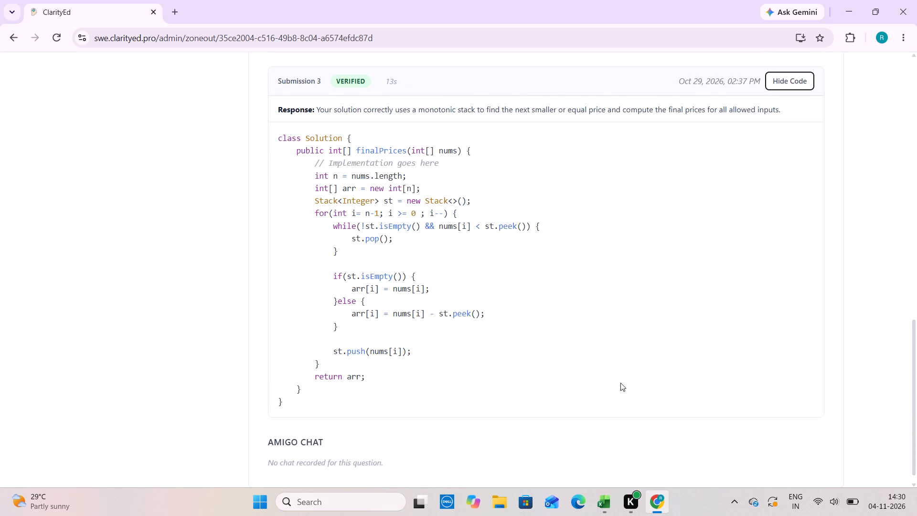
Open the Remove K Digits question in the same session and read the Submission 8 code.
{"action": "scroll", "coordinate": [620, 383], "scroll_direction": "up", "scroll_amount": 11}
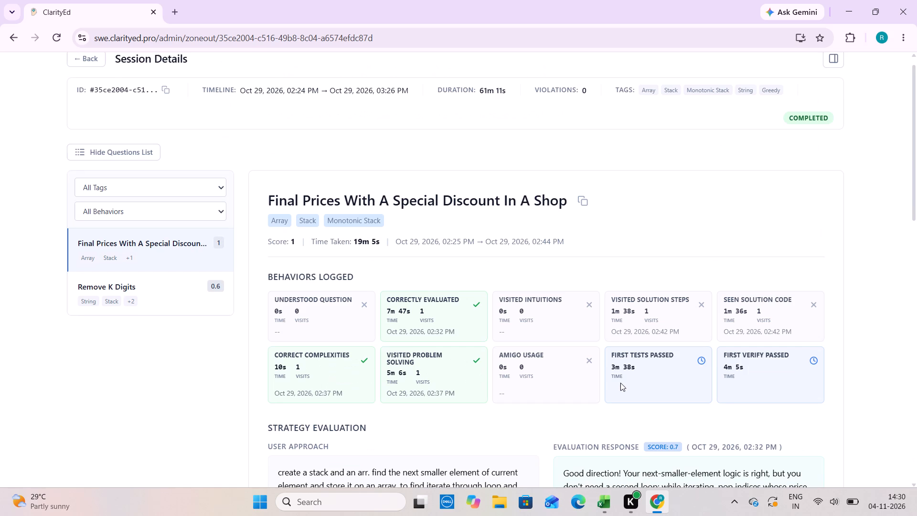
{"action": "left_click", "coordinate": [168, 321]}
{"action": "scroll", "coordinate": [543, 391], "scroll_direction": "down", "scroll_amount": 6}
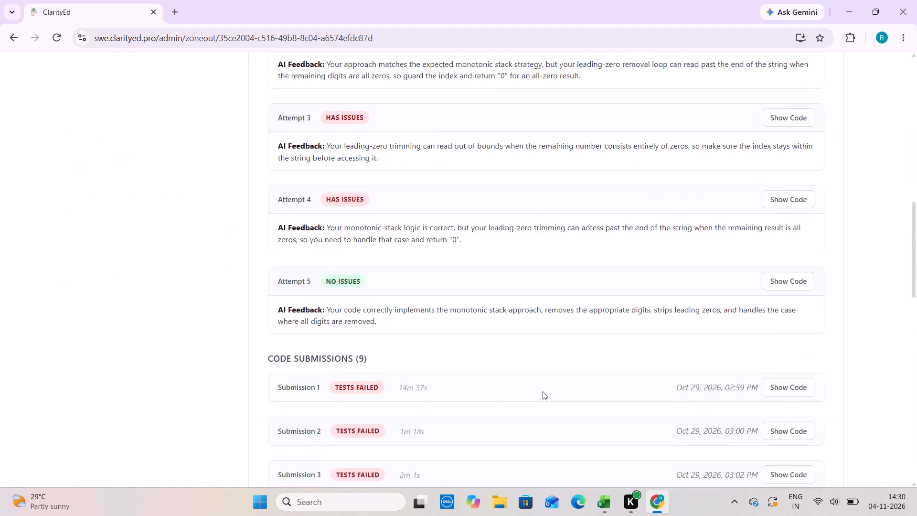
{"action": "scroll", "coordinate": [609, 383], "scroll_direction": "down", "scroll_amount": 3}
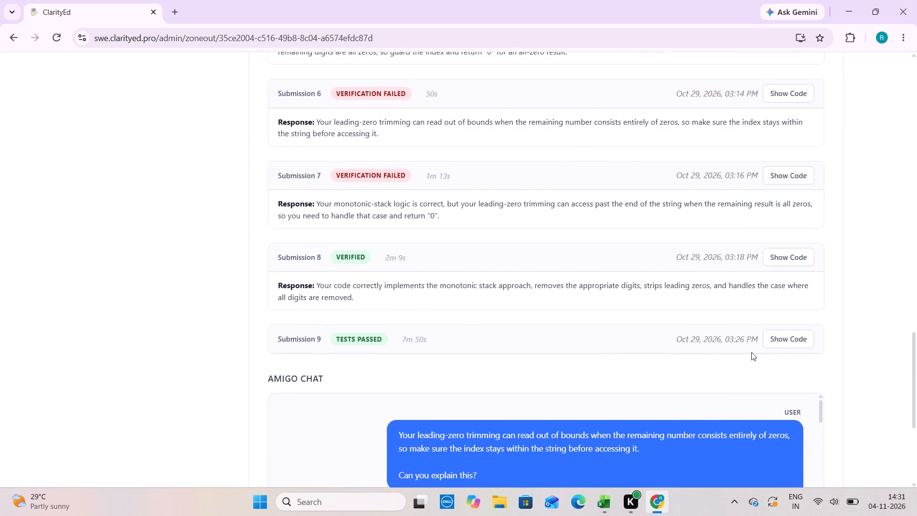
{"action": "left_click", "coordinate": [780, 255]}
{"action": "scroll", "coordinate": [780, 255], "scroll_direction": "down", "scroll_amount": 2}
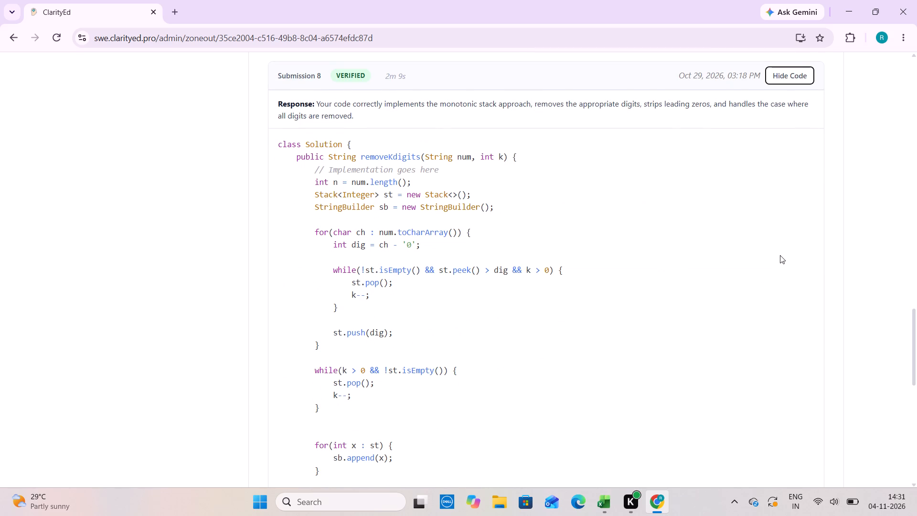
{"action": "scroll", "coordinate": [571, 389], "scroll_direction": "down", "scroll_amount": 1}
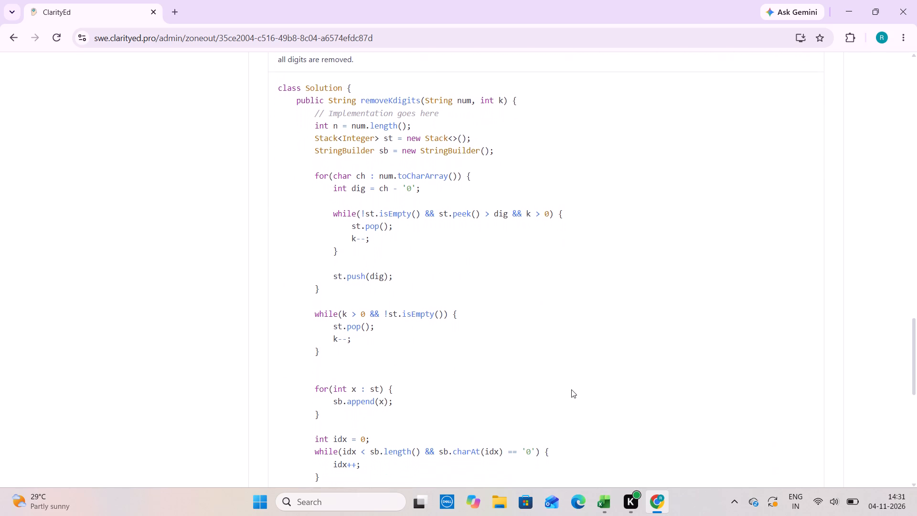
{"action": "scroll", "coordinate": [571, 389], "scroll_direction": "down", "scroll_amount": 1}
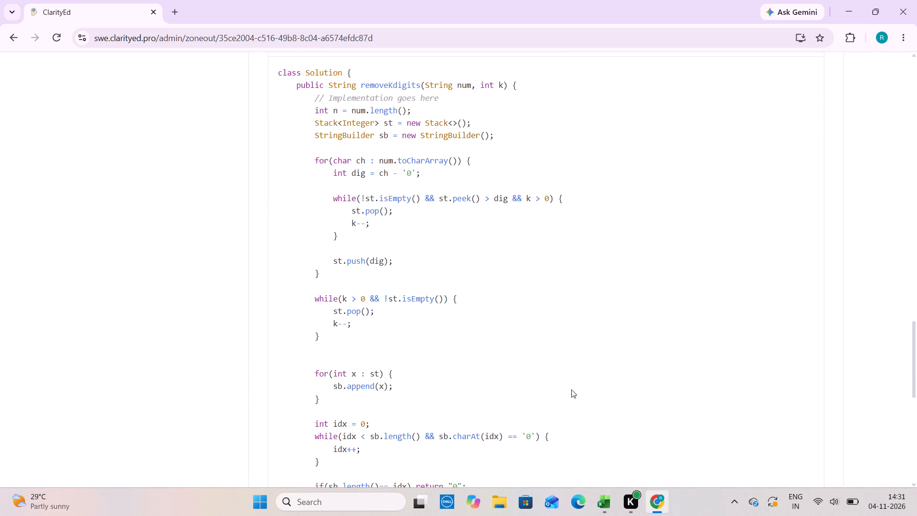
{"action": "scroll", "coordinate": [571, 389], "scroll_direction": "down", "scroll_amount": 1}
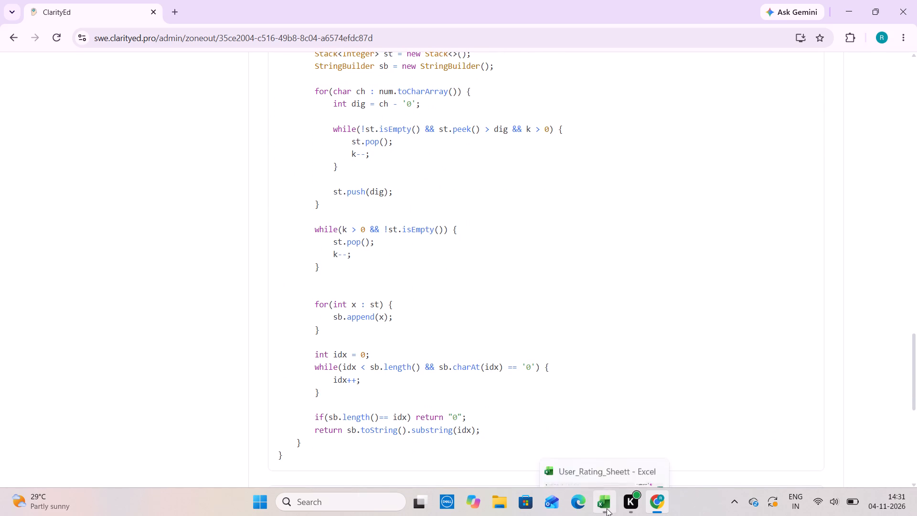
Switch to the Ratings sheet in Excel, set Satyasai's Readable Code rating to 5, and move to Sekhar's Readable Code cell.
{"action": "left_click", "coordinate": [607, 508]}
{"action": "key", "text": "BackSpace"}
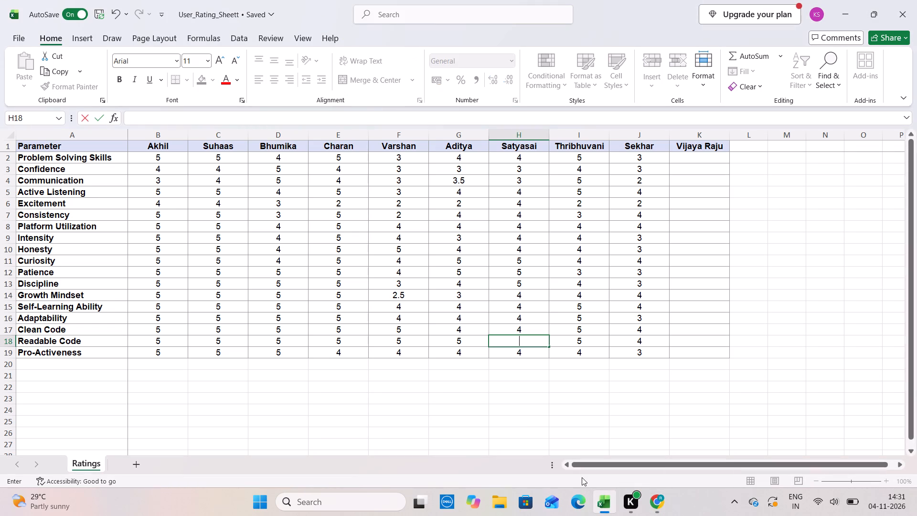
{"action": "key", "text": "5"}
{"action": "key", "text": "Right"}
{"action": "key", "text": "Right"}
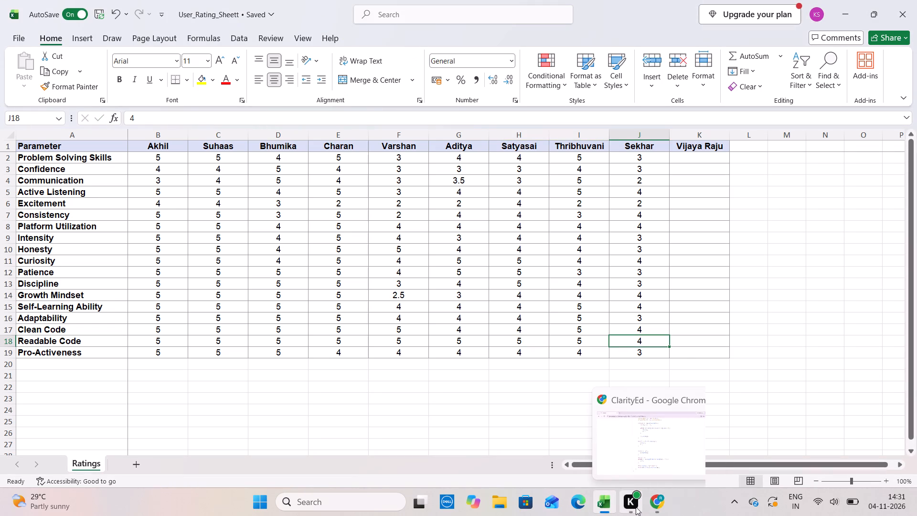
Switch back to ClarityEd and return from Satyasai's Oct 29 session through the User Deep Dive to the User Management list.
{"action": "left_click", "coordinate": [656, 505]}
{"action": "scroll", "coordinate": [586, 359], "scroll_direction": "up", "scroll_amount": 17}
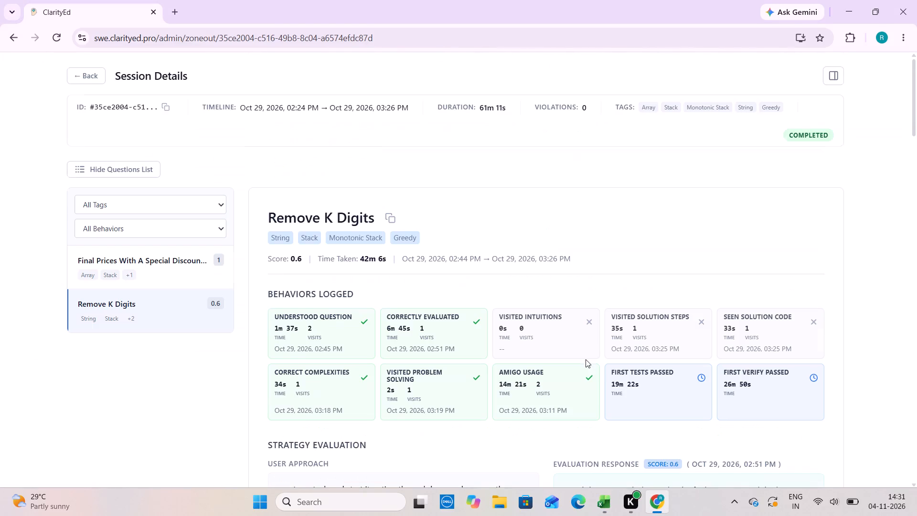
{"action": "scroll", "coordinate": [586, 359], "scroll_direction": "up", "scroll_amount": 2}
{"action": "left_click", "coordinate": [88, 75]}
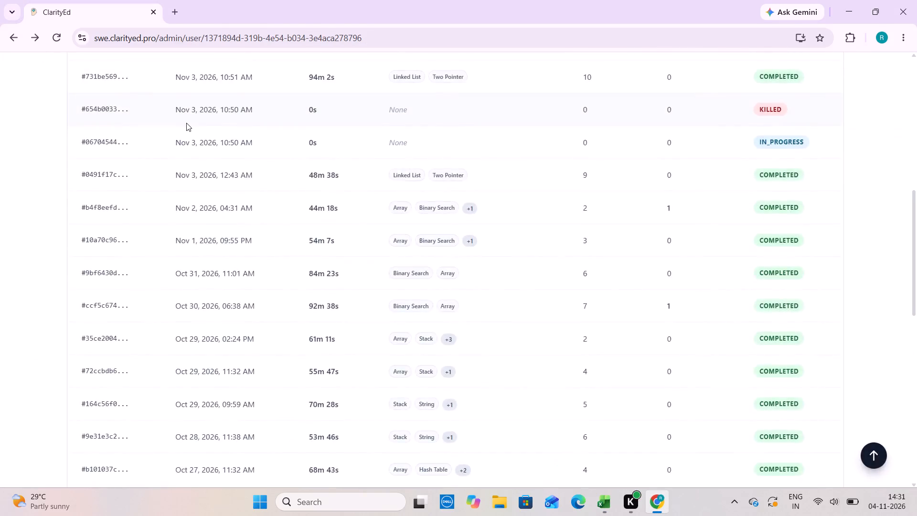
{"action": "scroll", "coordinate": [186, 123], "scroll_direction": "up", "scroll_amount": 9}
{"action": "left_click", "coordinate": [95, 75]}
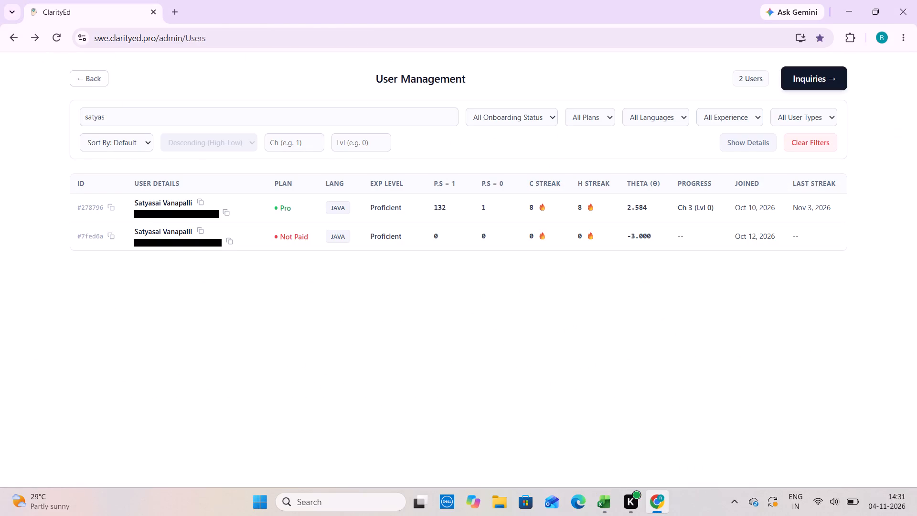
{"action": "left_click", "coordinate": [120, 115]}
{"action": "key", "text": "BackSpace"}
{"action": "key", "text": "BackSpace"}
{"action": "key", "text": "BackSpace"}
{"action": "key", "text": "BackSpace"}
{"action": "key", "text": "BackSpace"}
{"action": "key", "text": "BackSpace"}
{"action": "key", "text": "BackSpace"}
{"action": "key", "text": "BackSpace"}
{"action": "key", "text": "BackSpace"}
{"action": "key", "text": "BackSpace"}
{"action": "key", "text": "BackSpace"}
{"action": "key", "text": "BackSpace"}
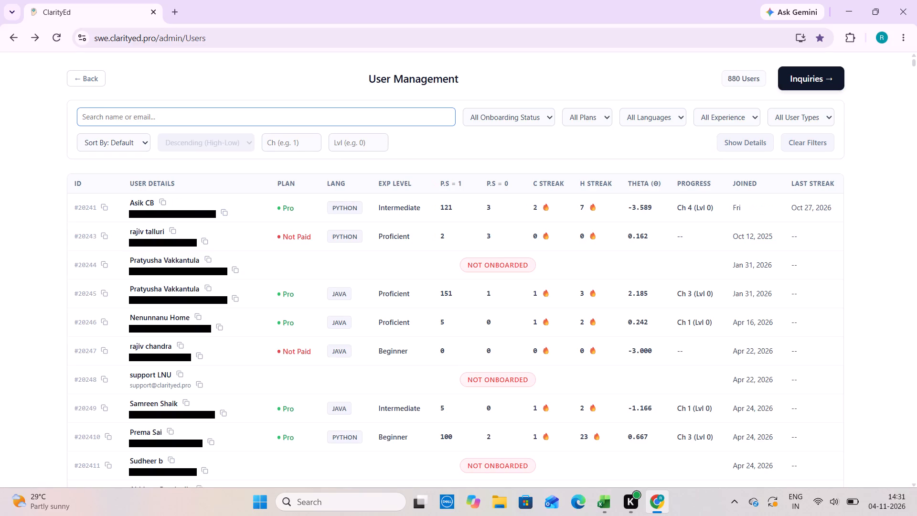
{"action": "type", "text": "sekh"}
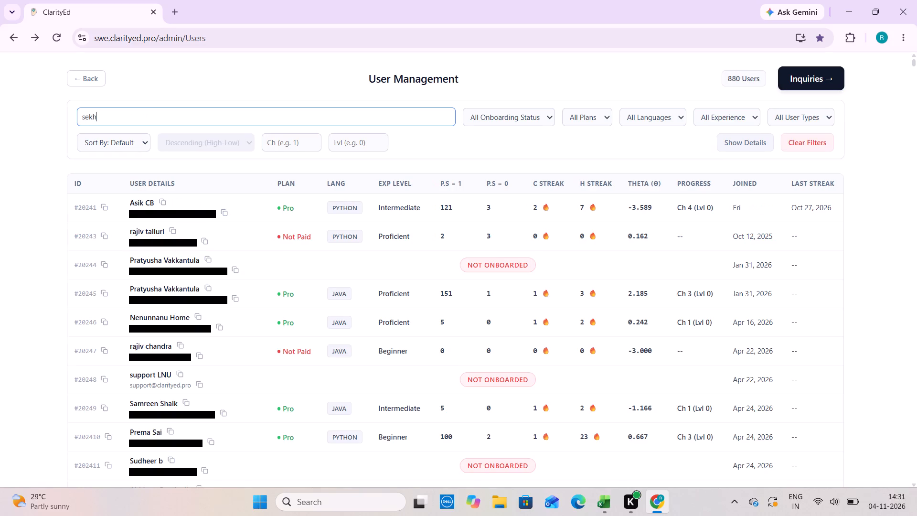
{"action": "key", "text": "a"}
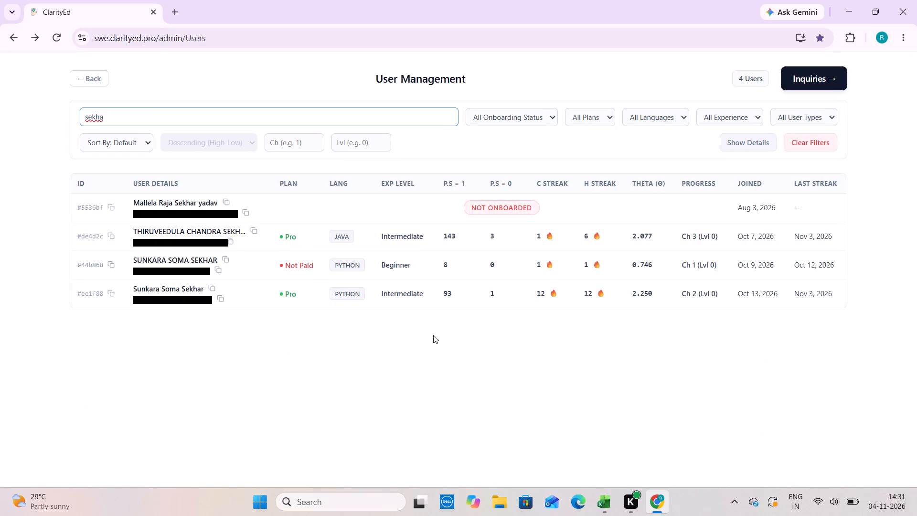
{"action": "left_click", "coordinate": [517, 283]}
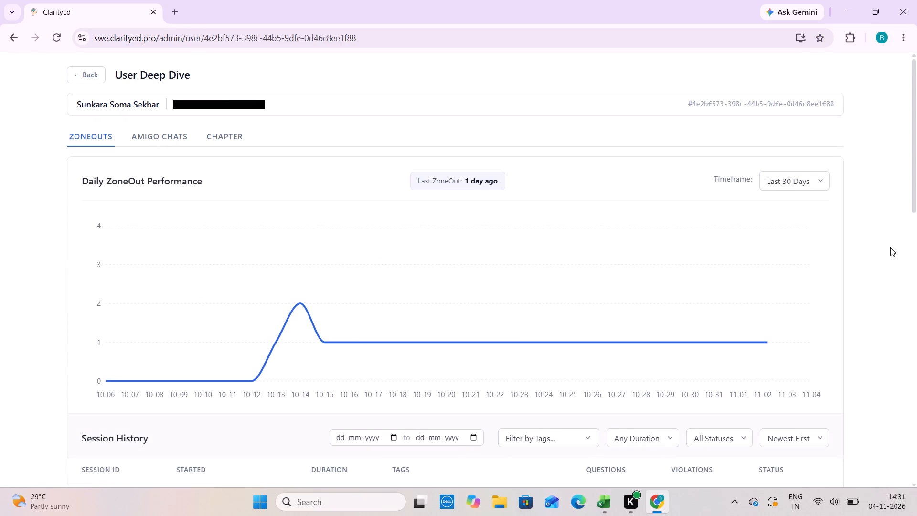
Open Sekhar's Oct 31 session and read the Submission 1 code for Make The String Great.
{"action": "scroll", "coordinate": [890, 247], "scroll_direction": "down", "scroll_amount": 5}
{"action": "left_click", "coordinate": [533, 298]}
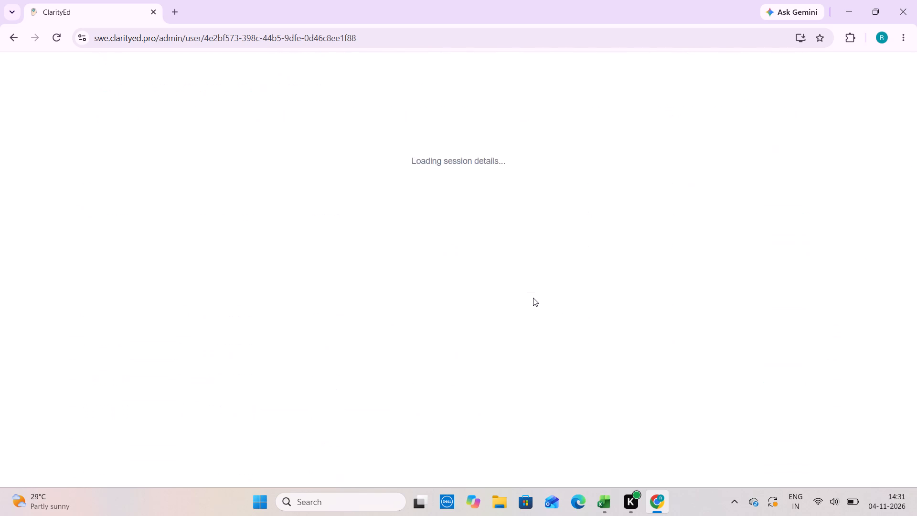
{"action": "scroll", "coordinate": [533, 298], "scroll_direction": "down", "scroll_amount": 7}
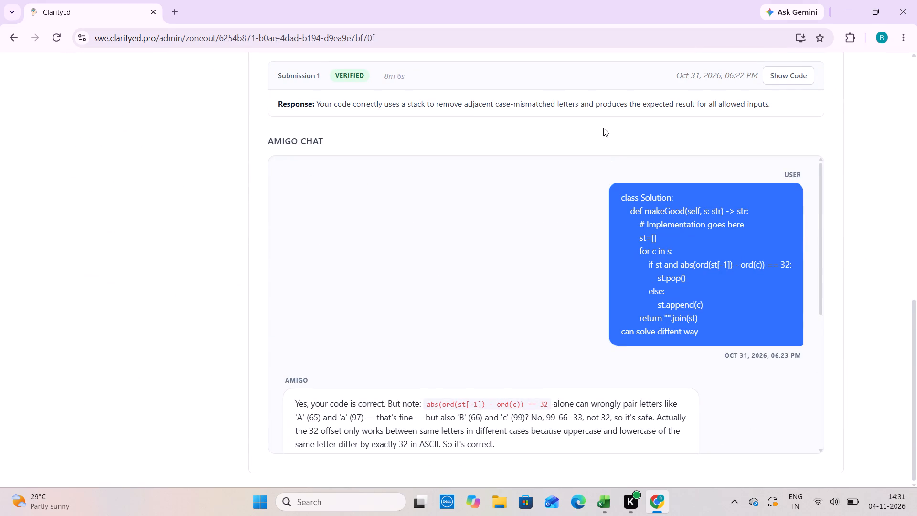
{"action": "scroll", "coordinate": [622, 130], "scroll_direction": "up", "scroll_amount": 3}
{"action": "left_click", "coordinate": [788, 281]}
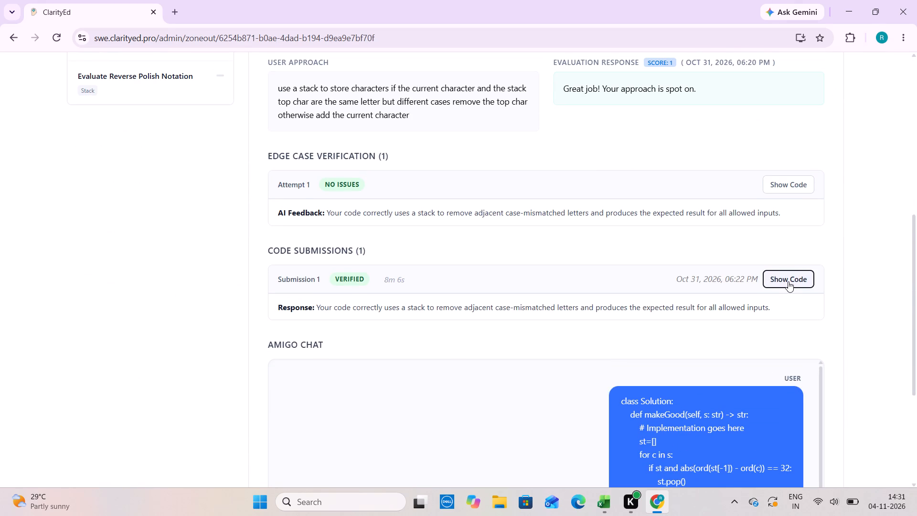
{"action": "scroll", "coordinate": [788, 281], "scroll_direction": "down", "scroll_amount": 4}
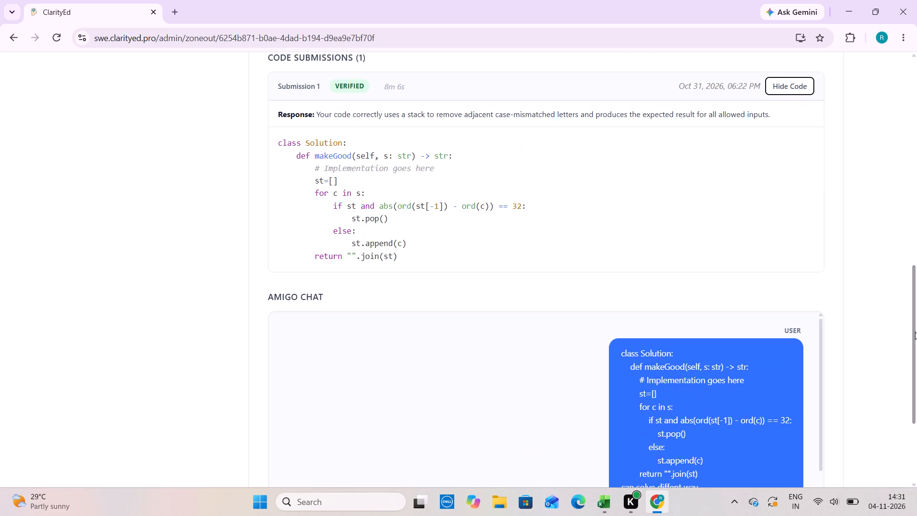
Open the Removing Stars From A String question in the same session and read the Submission 1 code.
{"action": "scroll", "coordinate": [815, 222], "scroll_direction": "up", "scroll_amount": 4}
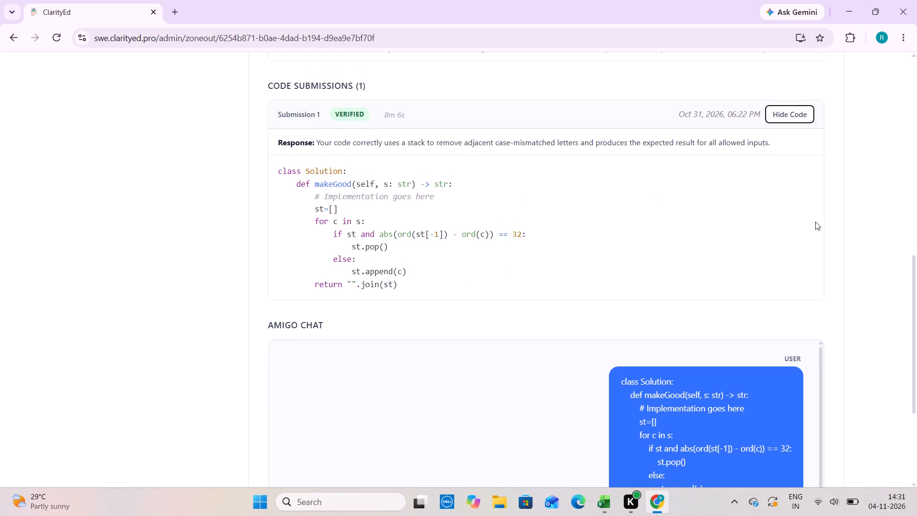
{"action": "scroll", "coordinate": [815, 222], "scroll_direction": "up", "scroll_amount": 4}
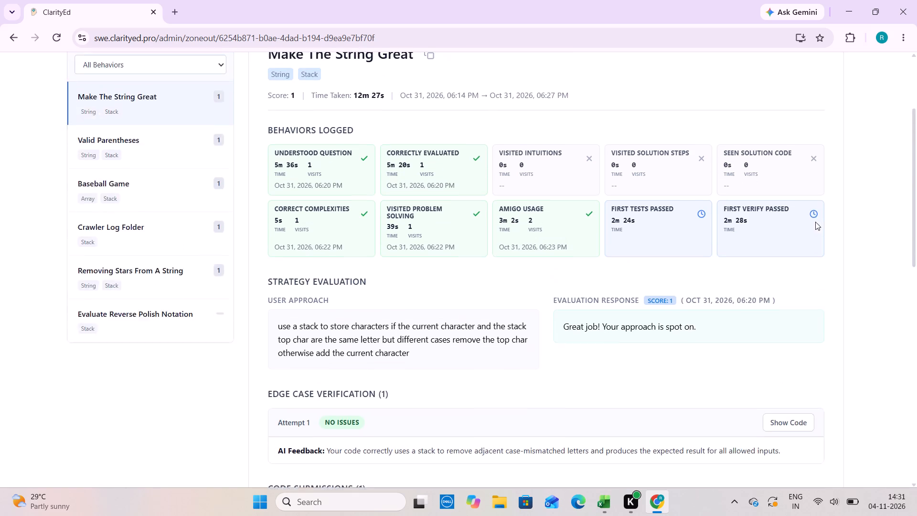
{"action": "left_click", "coordinate": [180, 342]}
{"action": "scroll", "coordinate": [479, 343], "scroll_direction": "down", "scroll_amount": 6}
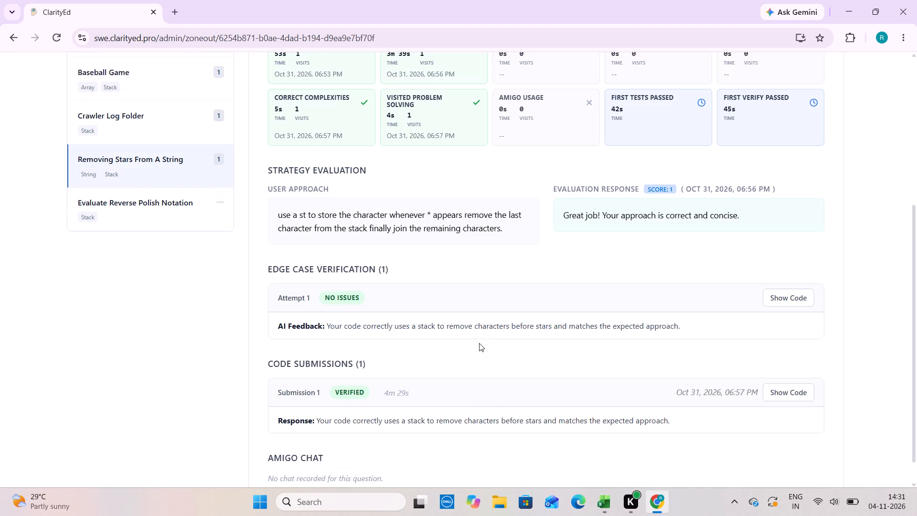
{"action": "scroll", "coordinate": [479, 343], "scroll_direction": "down", "scroll_amount": 2}
{"action": "left_click", "coordinate": [787, 364]}
{"action": "scroll", "coordinate": [787, 364], "scroll_direction": "down", "scroll_amount": 4}
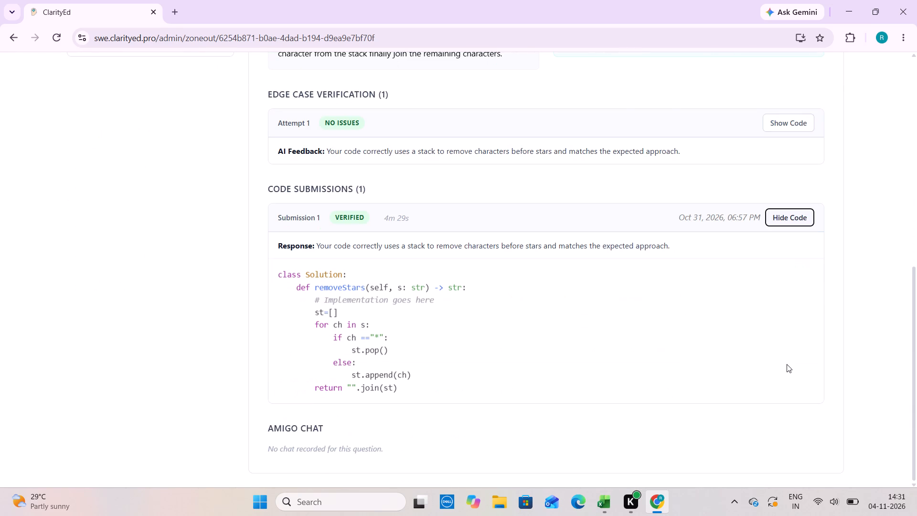
Return to Sekhar's session history, open the Oct 14, 07:18 PM session and read the first question's Submission 2 code.
{"action": "scroll", "coordinate": [787, 364], "scroll_direction": "up", "scroll_amount": 8}
{"action": "left_click", "coordinate": [87, 74]}
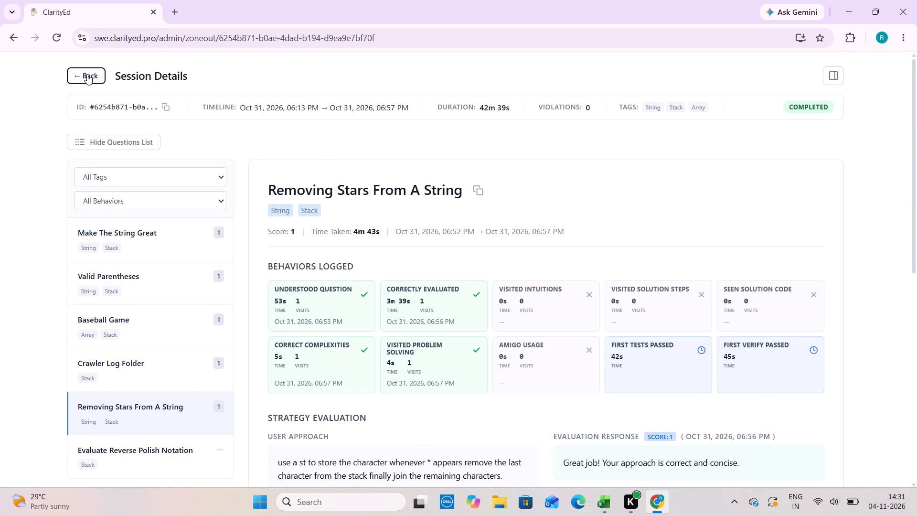
{"action": "scroll", "coordinate": [539, 419], "scroll_direction": "down", "scroll_amount": 6}
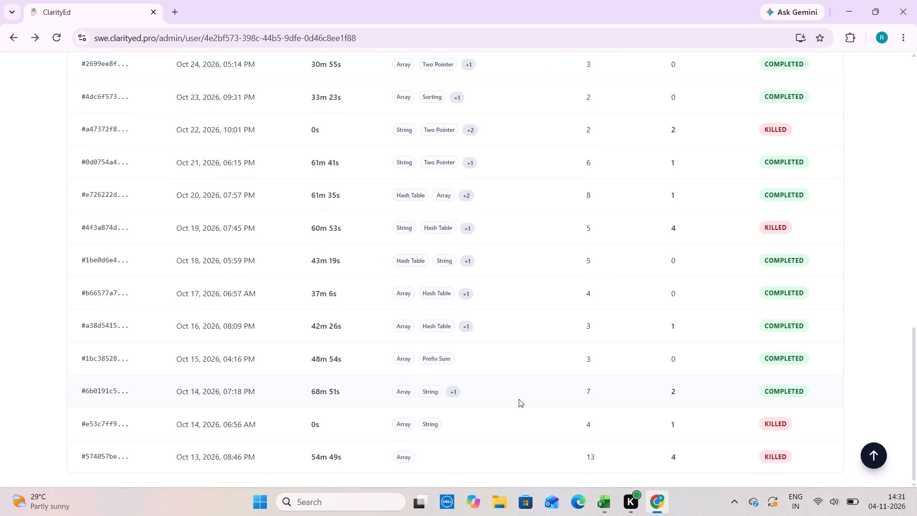
{"action": "left_click", "coordinate": [519, 399]}
{"action": "scroll", "coordinate": [619, 398], "scroll_direction": "down", "scroll_amount": 7}
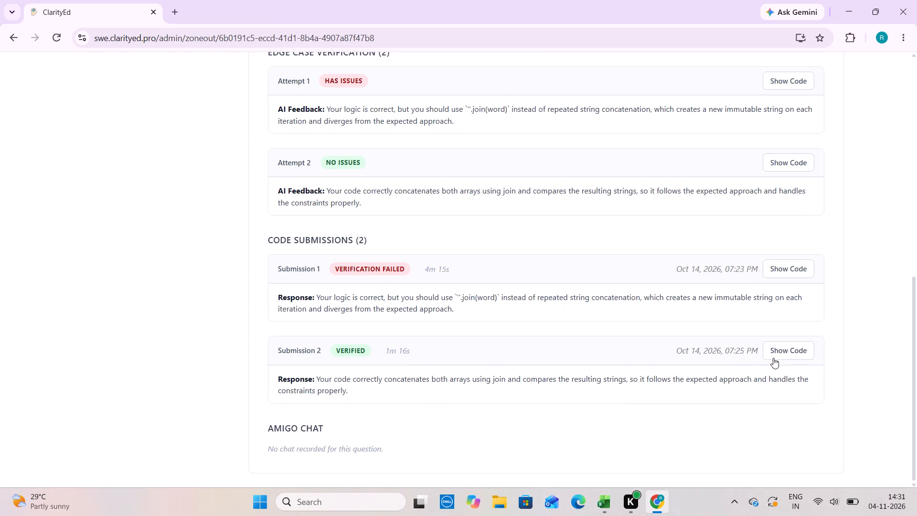
{"action": "left_click", "coordinate": [779, 352]}
{"action": "scroll", "coordinate": [779, 352], "scroll_direction": "down", "scroll_amount": 5}
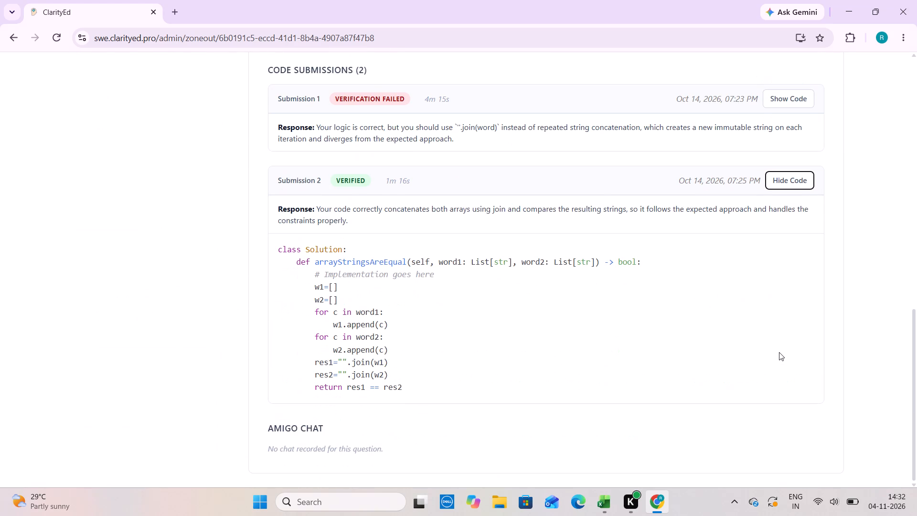
Leave Sekhar's Oct 14 session and User Deep Dive, returning to the User Management list.
{"action": "scroll", "coordinate": [779, 352], "scroll_direction": "up", "scroll_amount": 9}
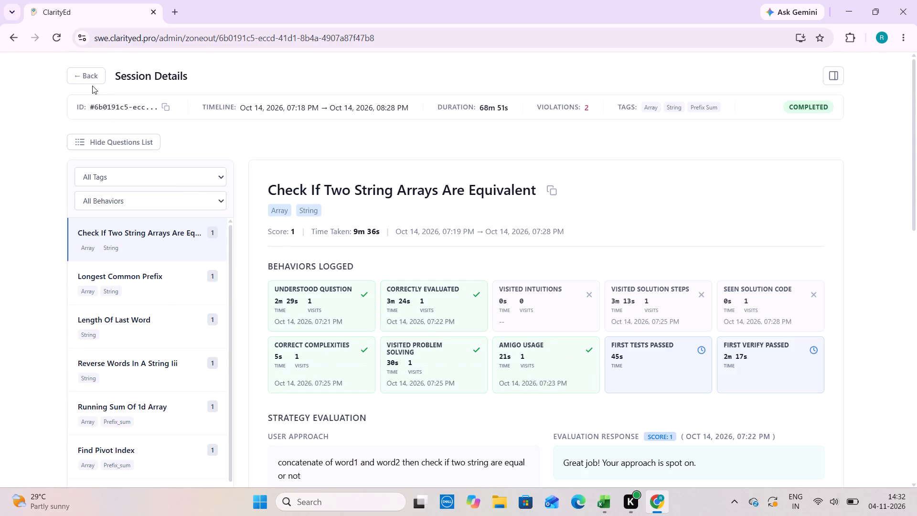
{"action": "left_click", "coordinate": [87, 73]}
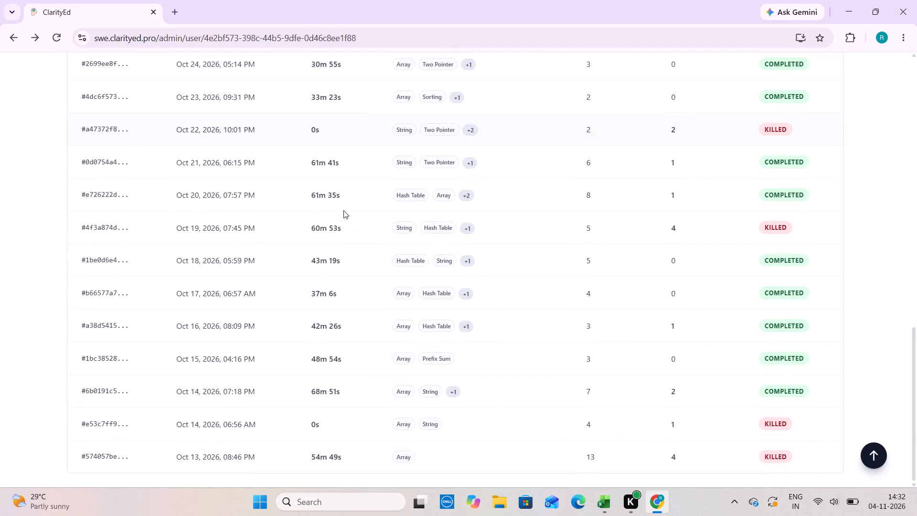
{"action": "scroll", "coordinate": [468, 261], "scroll_direction": "up", "scroll_amount": 10}
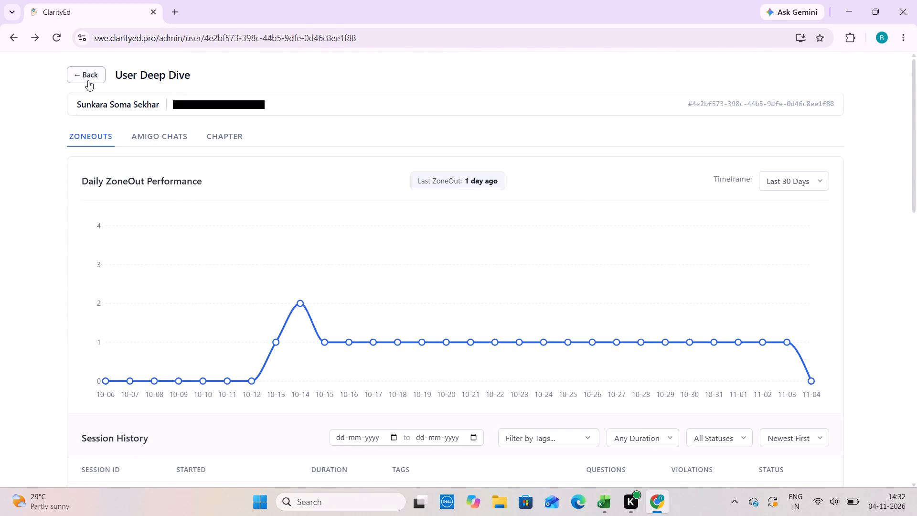
{"action": "left_click", "coordinate": [90, 77]}
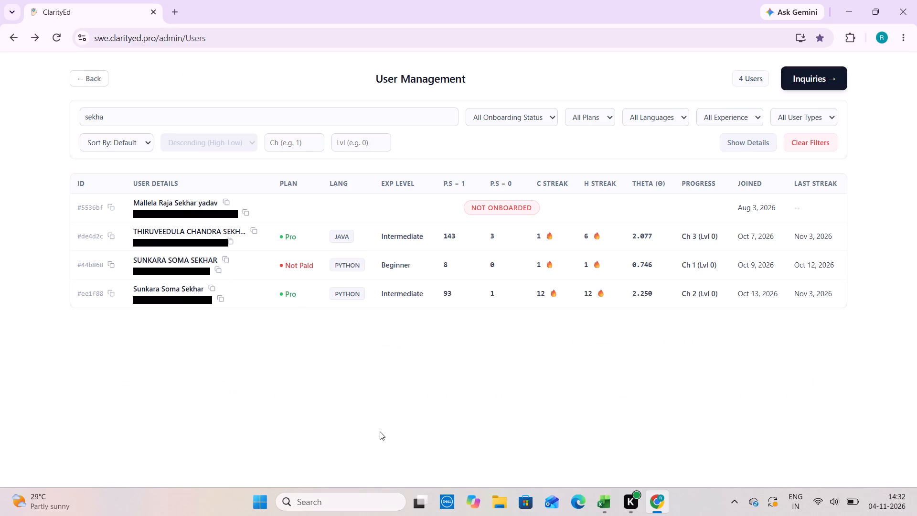
Switch to the Excel Ratings sheet and set the Pro-Activeness score to 3 for Akhil, Suhaas, Bhumika and Charan.
{"action": "left_click", "coordinate": [605, 503]}
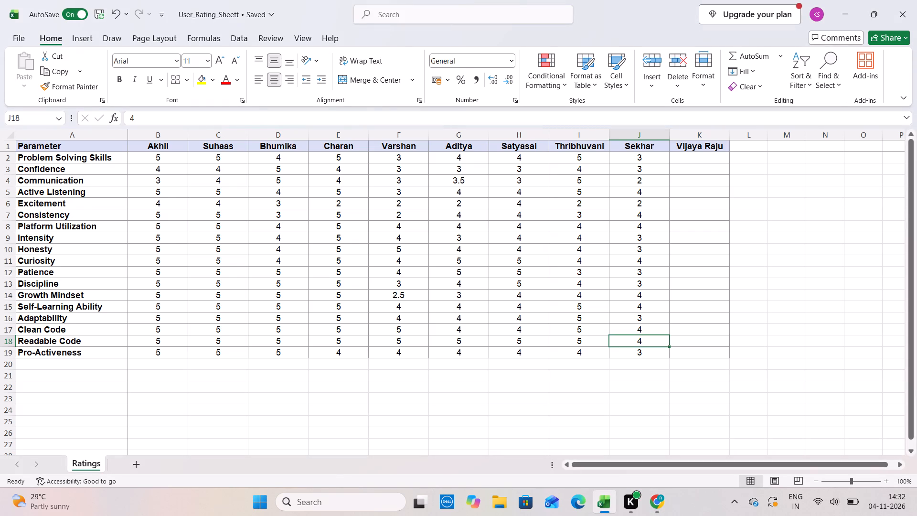
{"action": "left_click", "coordinate": [160, 354]}
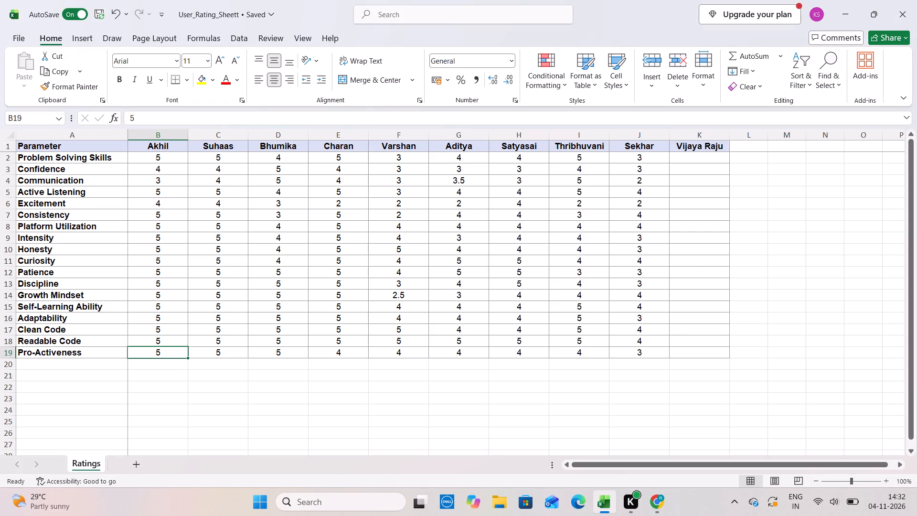
{"action": "key", "text": "BackSpace"}
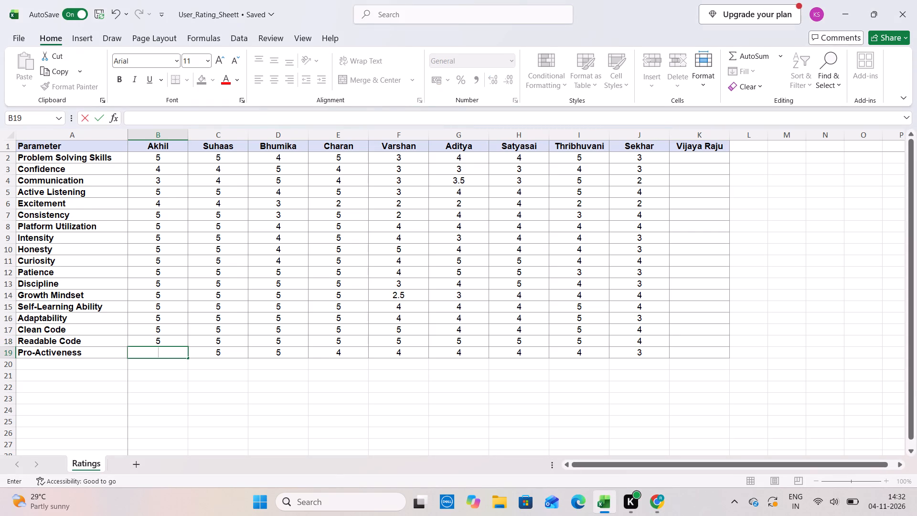
{"action": "key", "text": "3"}
{"action": "key", "text": "Right"}
{"action": "key", "text": "BackSpace"}
{"action": "key", "text": "3"}
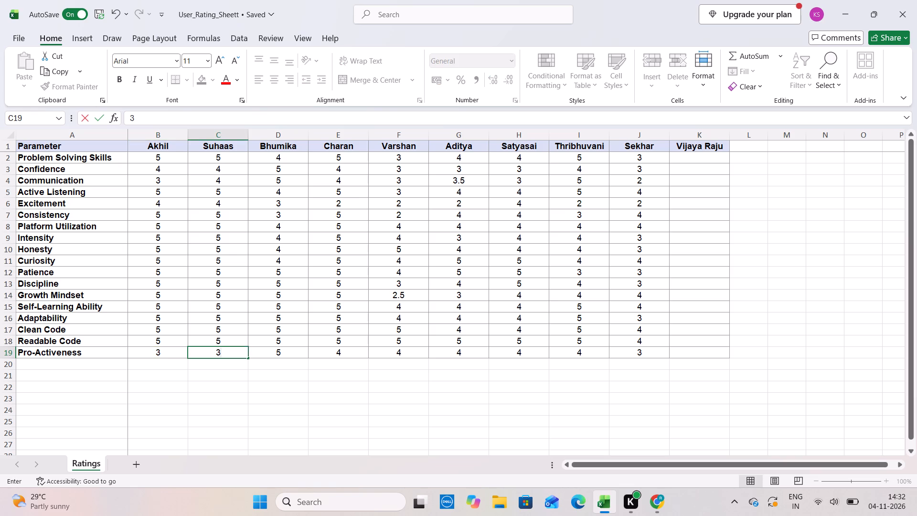
{"action": "key", "text": "Right"}
{"action": "key", "text": "BackSpace"}
{"action": "key", "text": "3"}
{"action": "key", "text": "Right"}
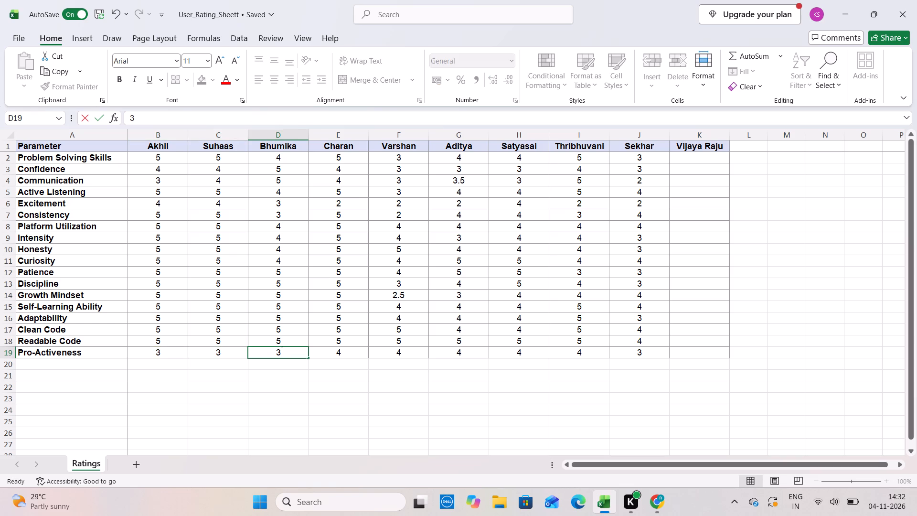
{"action": "key", "text": "BackSpace"}
{"action": "key", "text": "3"}
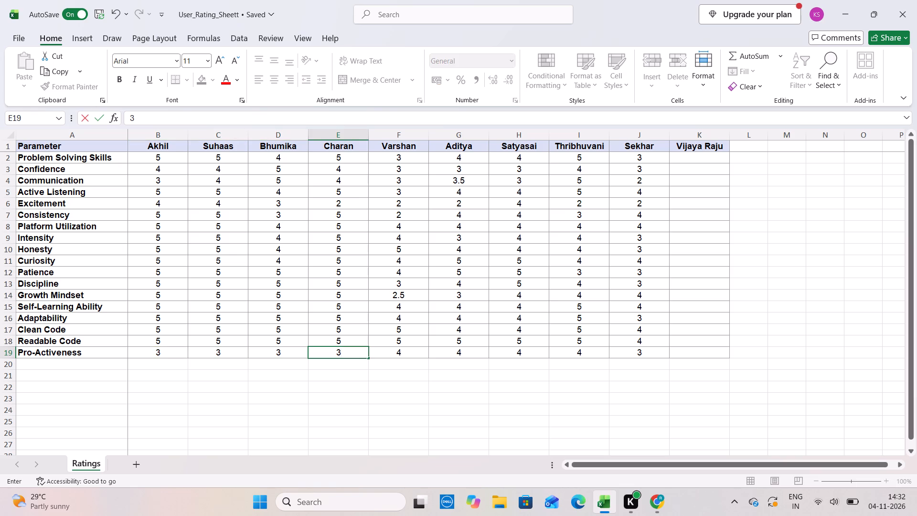
{"action": "key", "text": "Right"}
Set the Pro-Activeness scores to 2 for Varshan and Aditya, 3 for Satyasai and Thribhuvani, and 2 for Sekhar.
{"action": "key", "text": "BackSpace"}
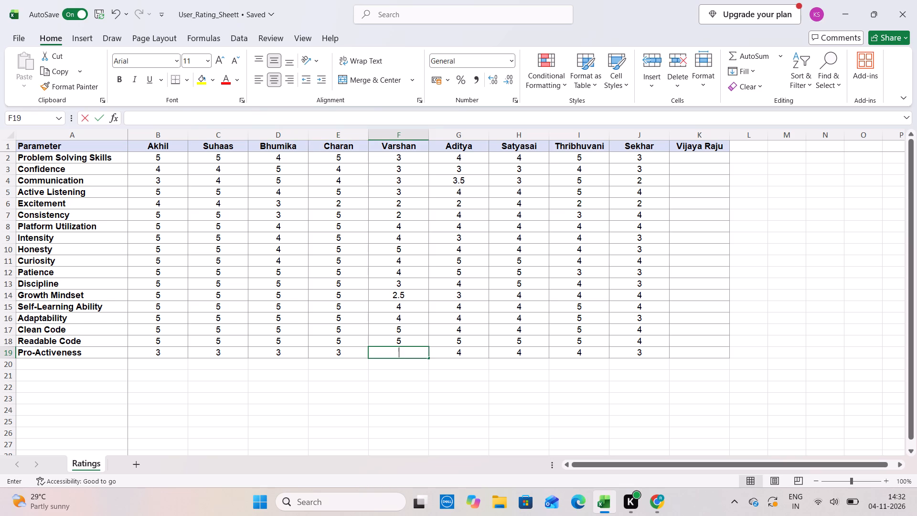
{"action": "key", "text": "2"}
{"action": "key", "text": "Right"}
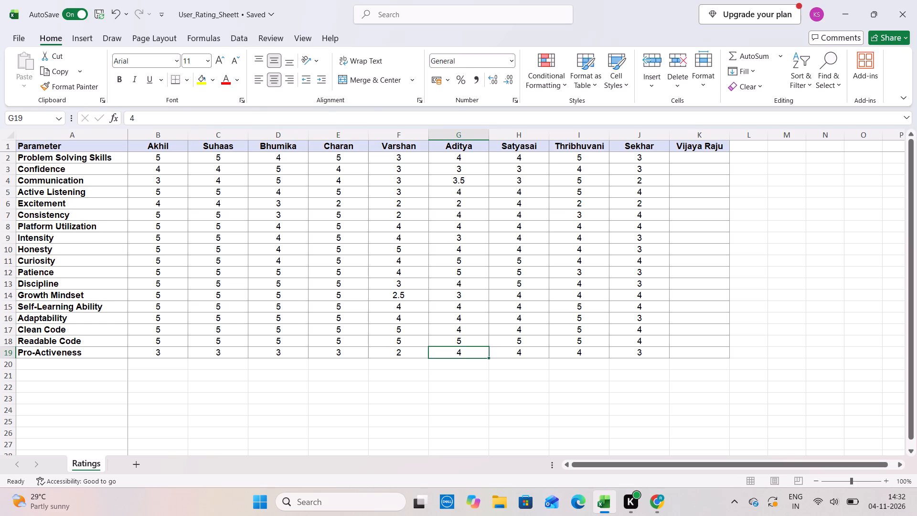
{"action": "key", "text": "BackSpace"}
{"action": "key", "text": "2"}
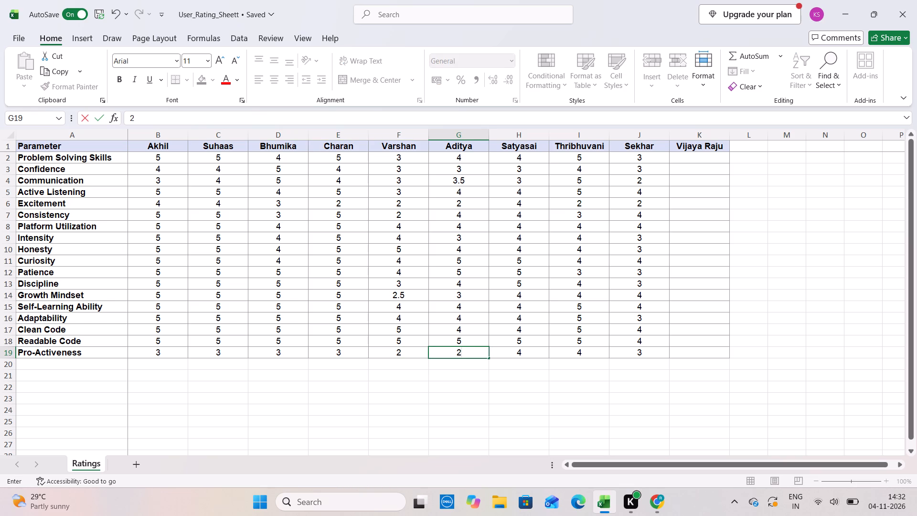
{"action": "key", "text": "Right"}
{"action": "key", "text": "BackSpace"}
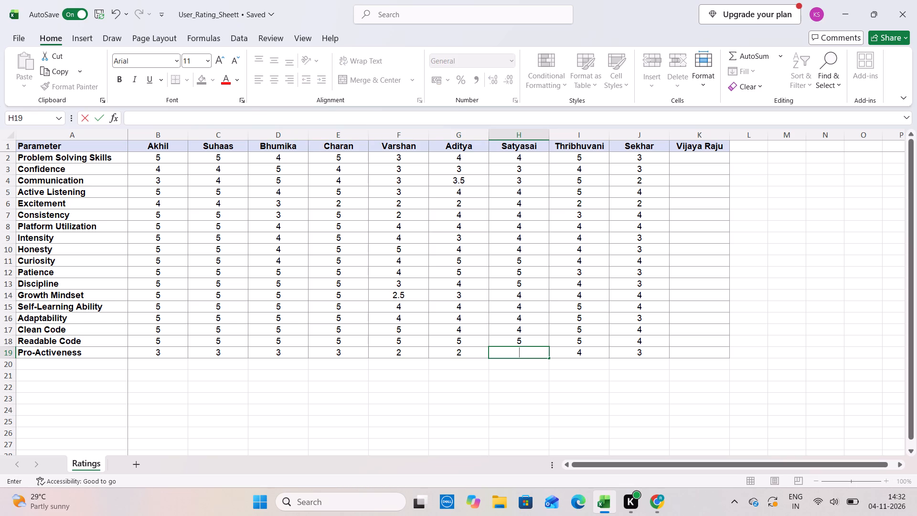
{"action": "key", "text": "3"}
{"action": "key", "text": "Right"}
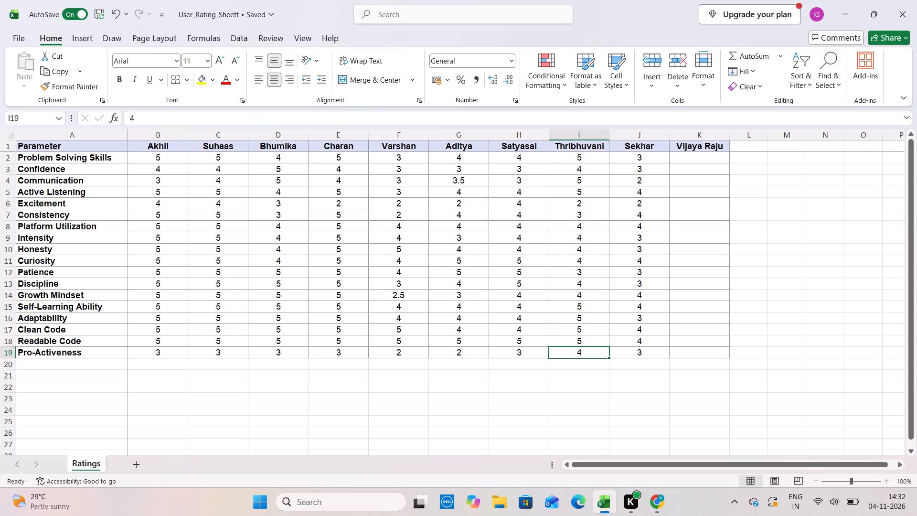
{"action": "key", "text": "BackSpace"}
{"action": "key", "text": "3"}
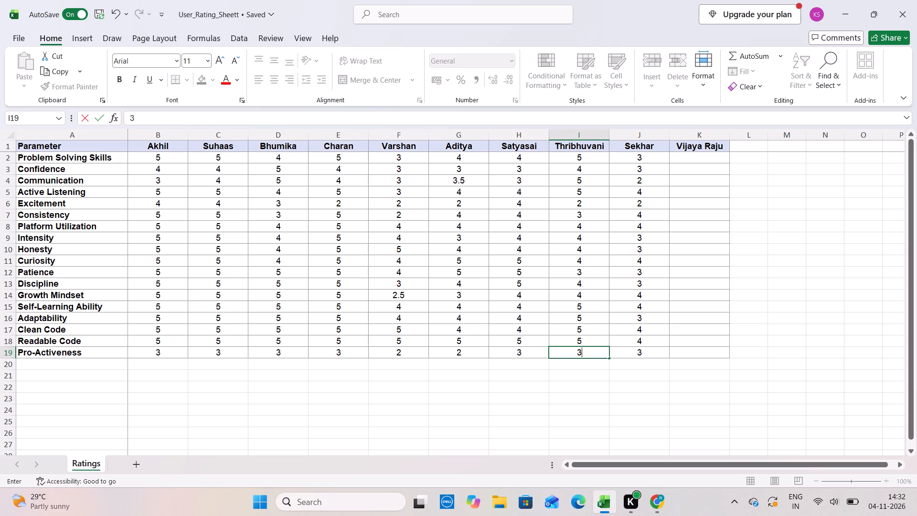
{"action": "key", "text": "Right"}
{"action": "key", "text": "BackSpace"}
{"action": "key", "text": "2"}
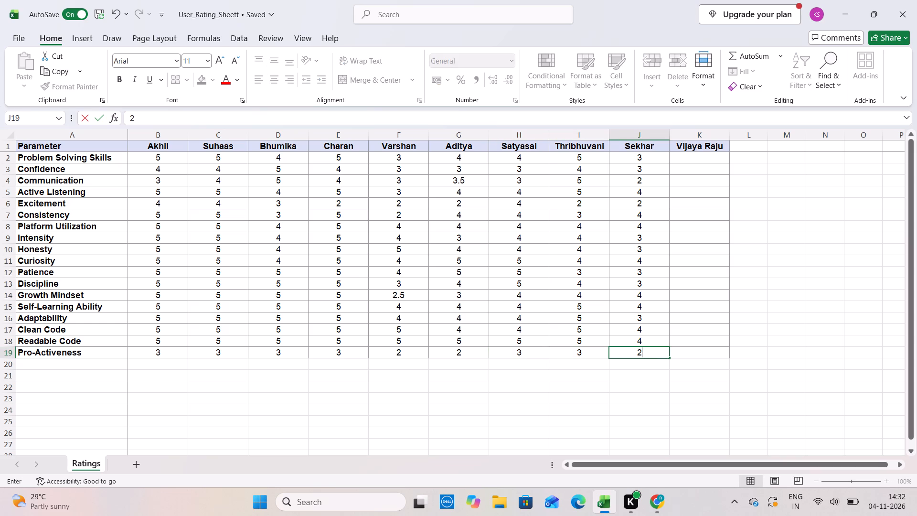
Select Akhil's score in the Curiosity row.
{"action": "left_click", "coordinate": [86, 266]}
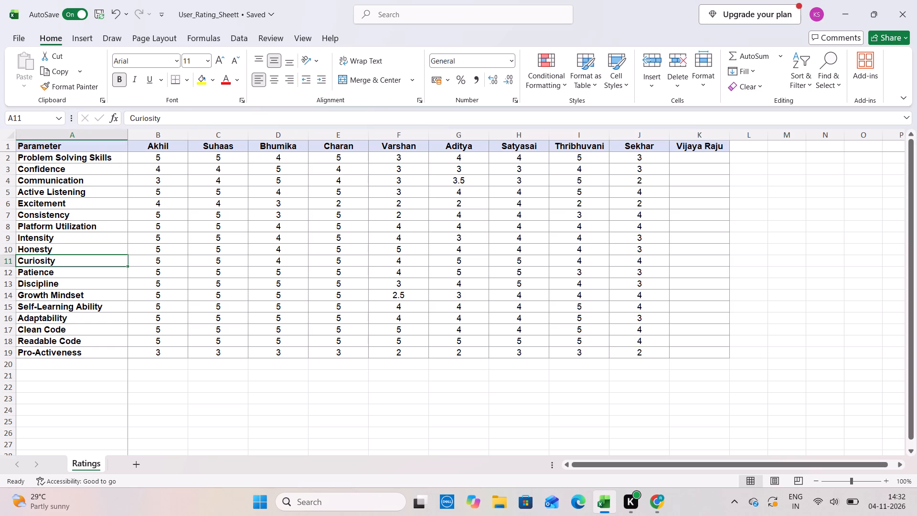
{"action": "left_click", "coordinate": [160, 264]}
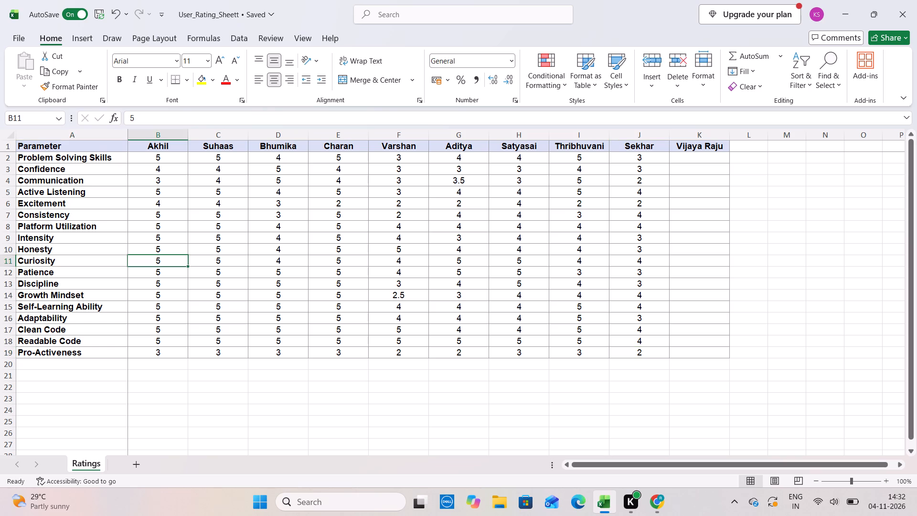
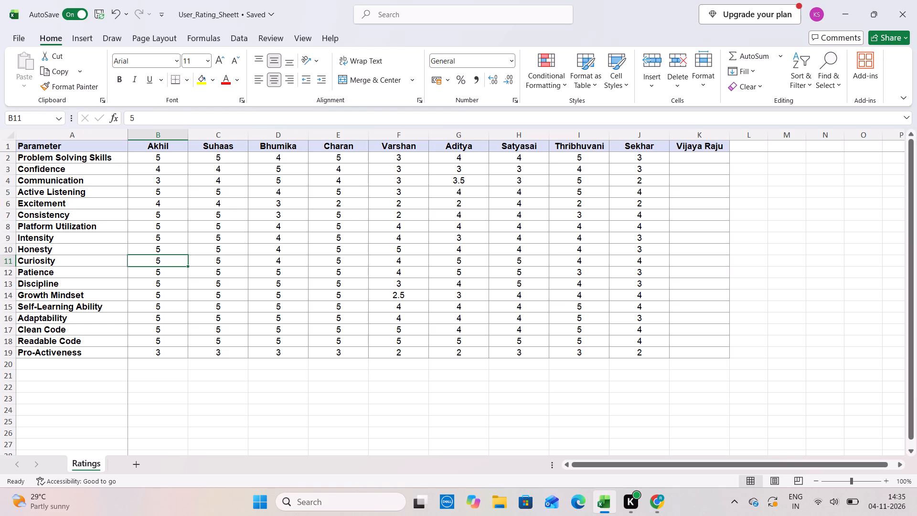
Set Aditya's score in the Readable Code row to 4.
{"action": "left_click", "coordinate": [407, 344]}
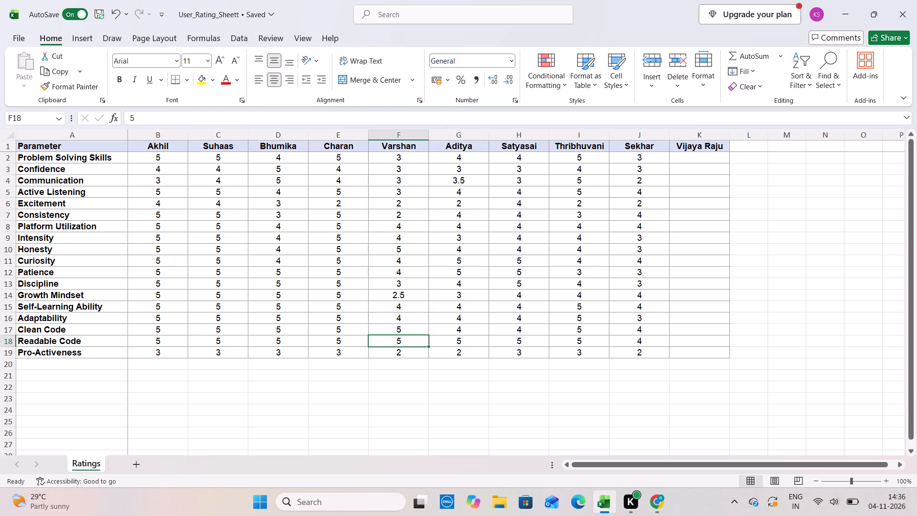
{"action": "key", "text": "Right"}
{"action": "key", "text": "BackSpace"}
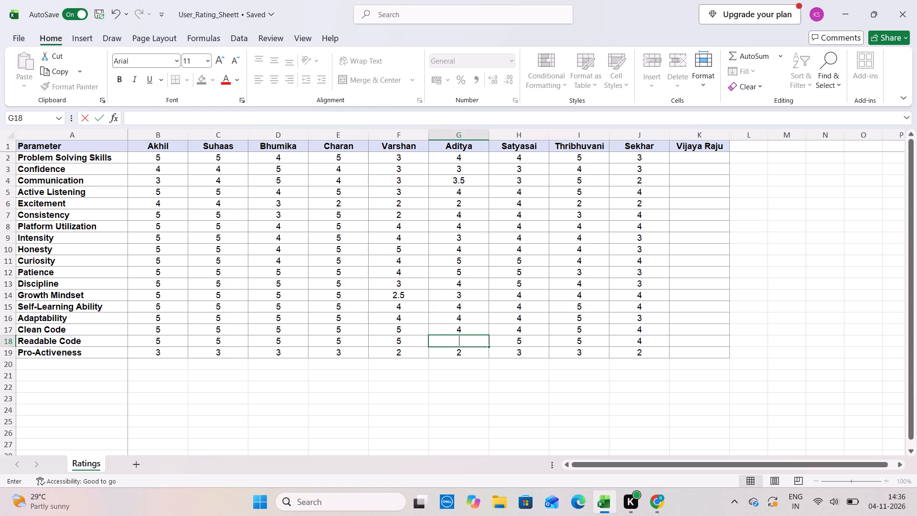
{"action": "key", "text": "4"}
{"action": "key", "text": "Right"}
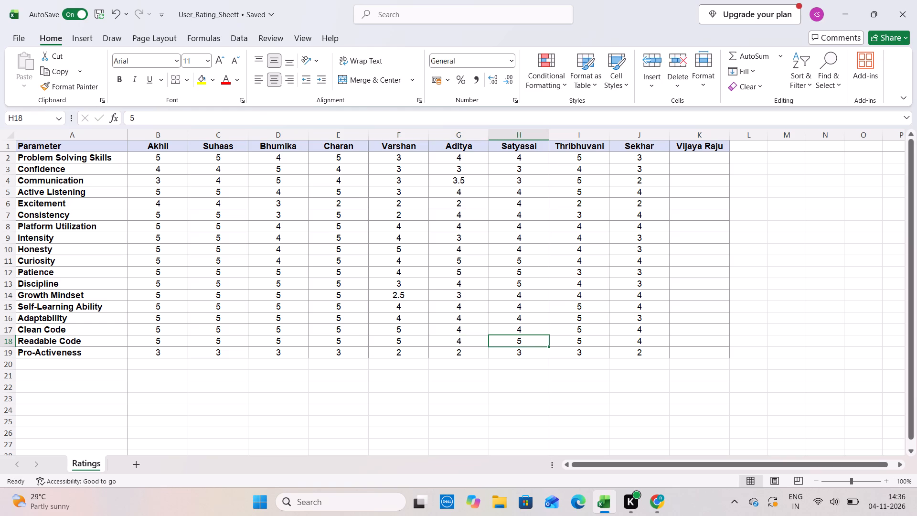
{"action": "key", "text": "Right"}
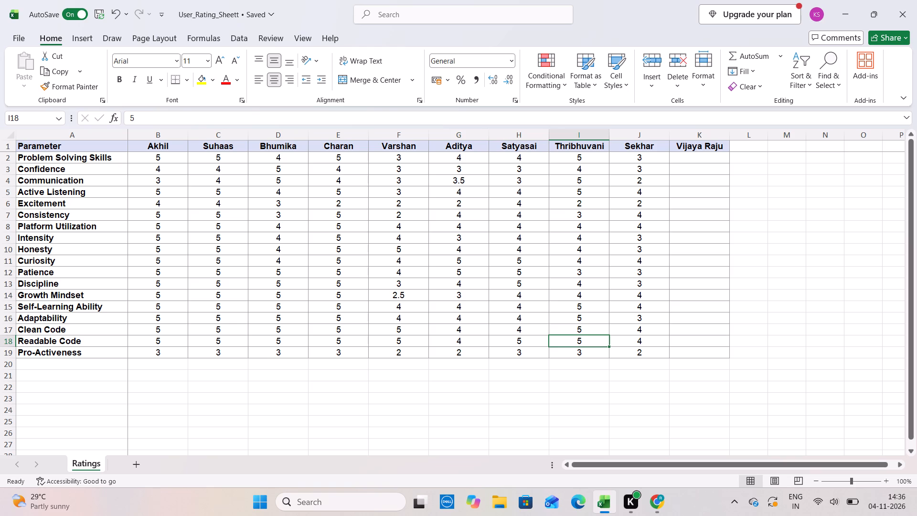
Select Akhil's score in the Curiosity row.
{"action": "left_click", "coordinate": [120, 259]}
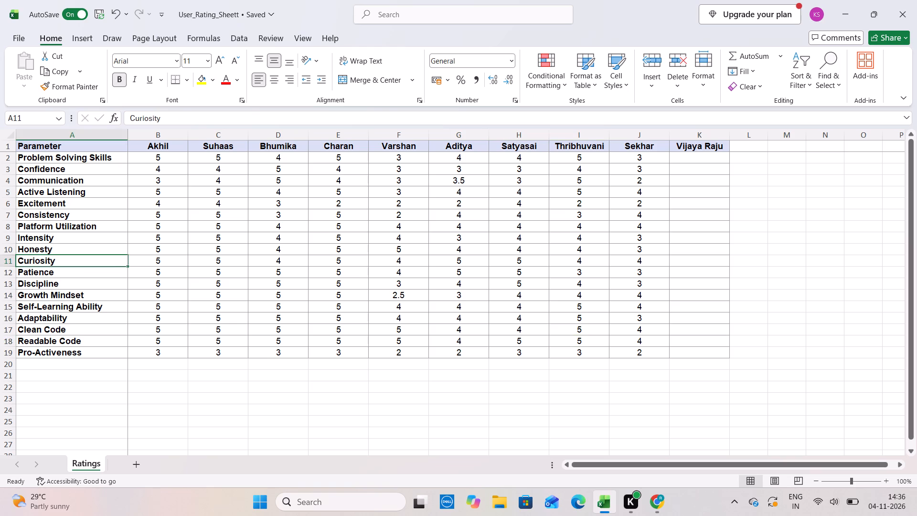
{"action": "left_click", "coordinate": [9, 265]}
{"action": "left_click", "coordinate": [157, 265]}
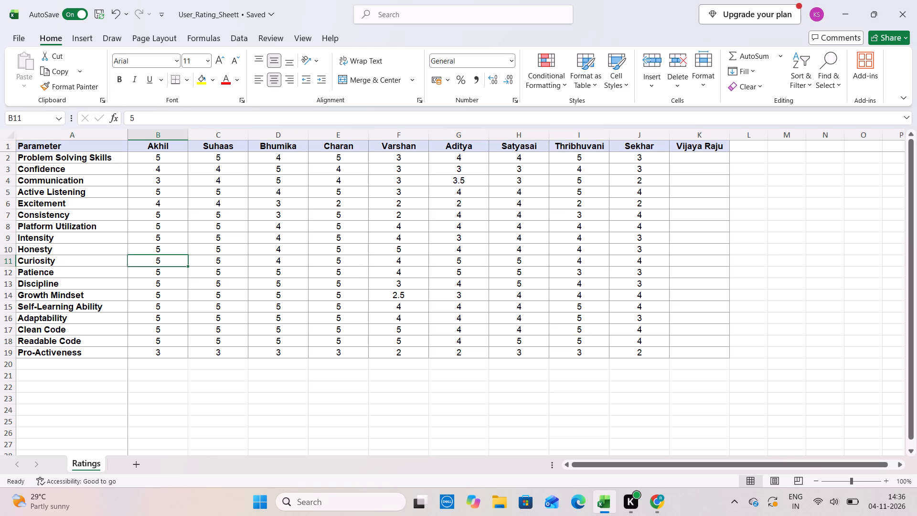
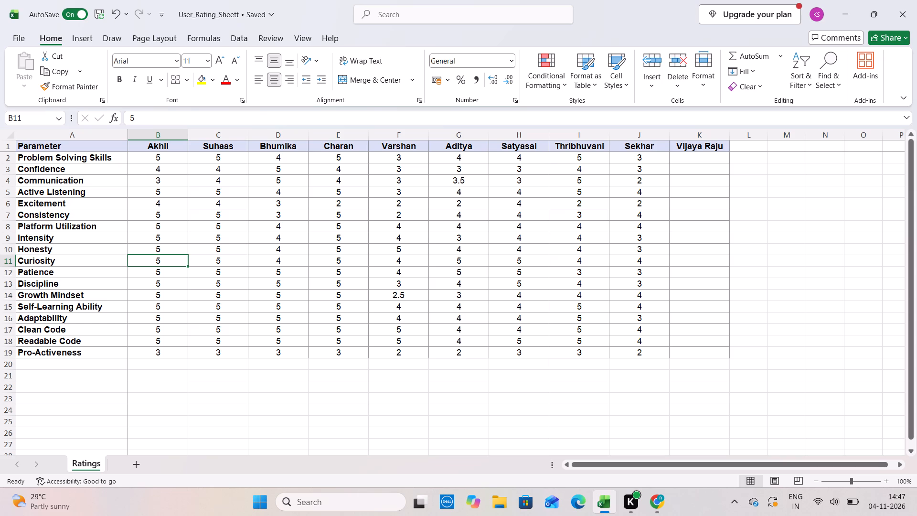
Set the Curiosity scores of Akhil, Suhaas and Charan to 4, leaving Bhumika's score as it is.
{"action": "key", "text": "BackSpace"}
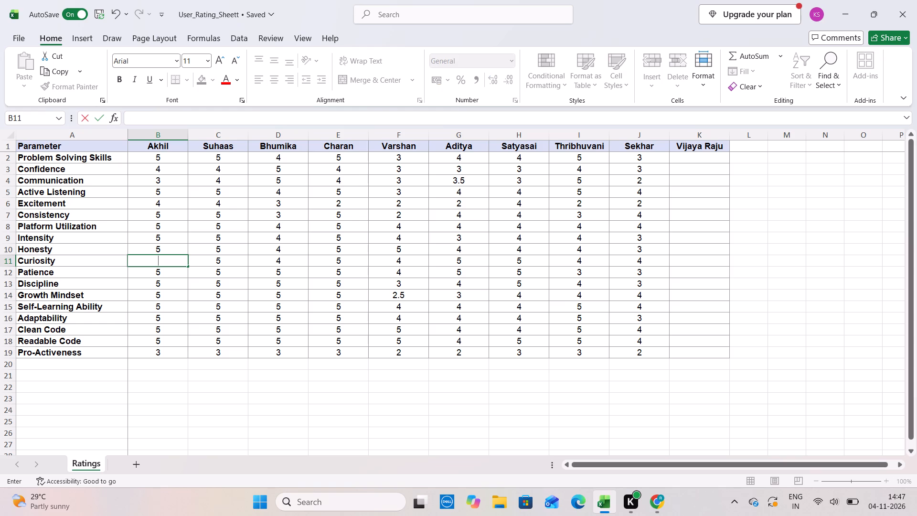
{"action": "key", "text": "4"}
{"action": "key", "text": "Right"}
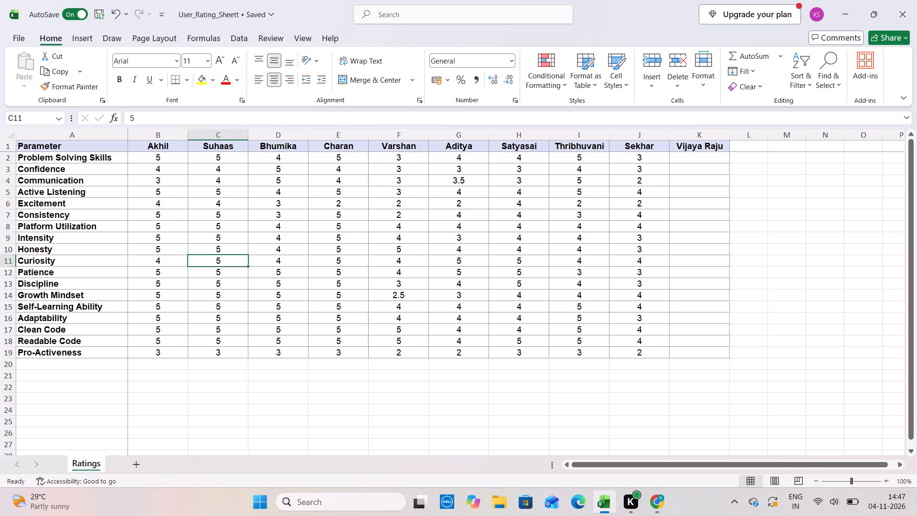
{"action": "key", "text": "BackSpace"}
{"action": "key", "text": "4"}
{"action": "key", "text": "Right"}
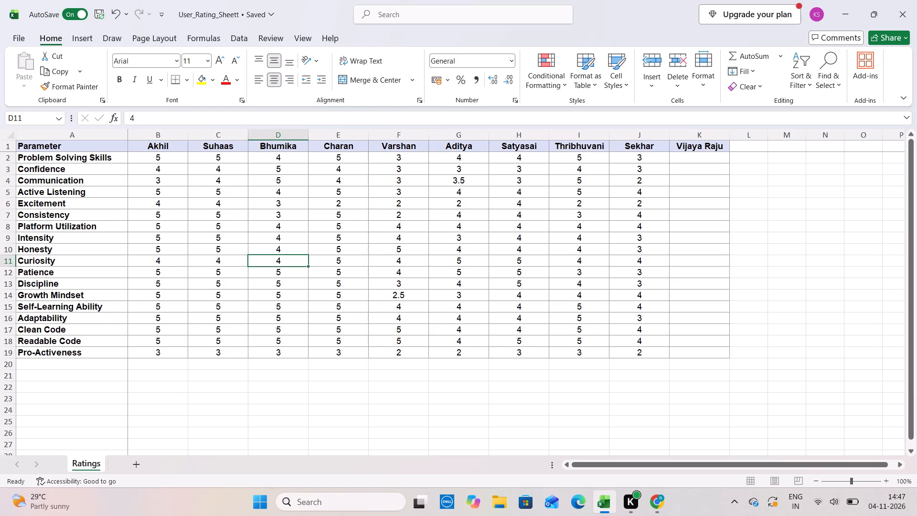
{"action": "key", "text": "Right"}
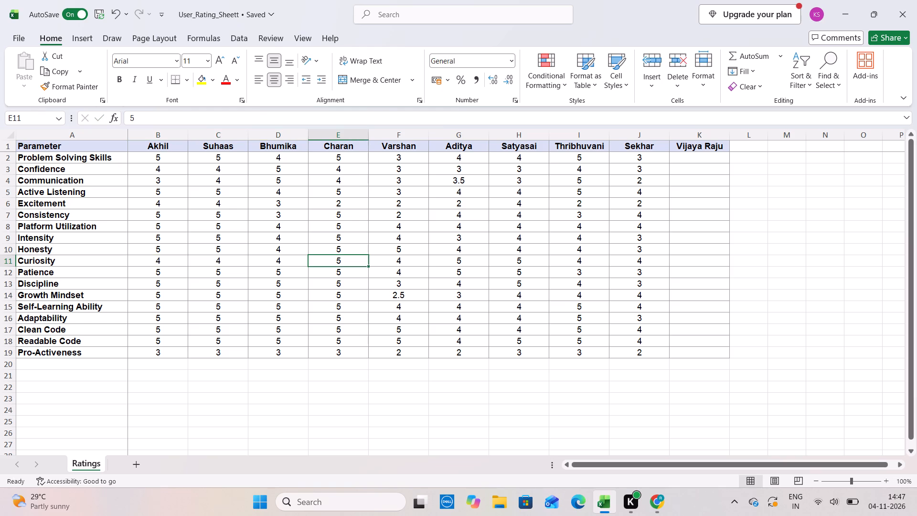
{"action": "key", "text": "BackSpace"}
{"action": "key", "text": "4"}
{"action": "key", "text": "Right"}
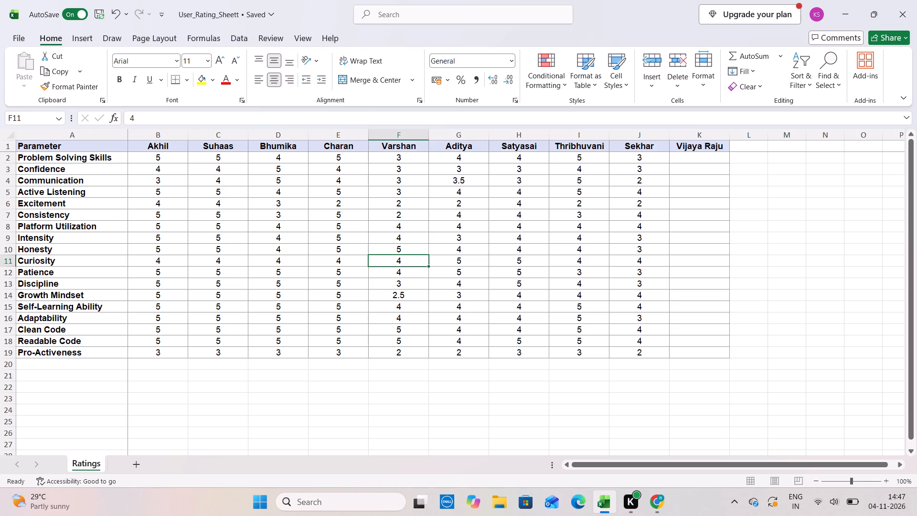
Set the Curiosity scores of Varshan and Aditya to 3.
{"action": "key", "text": "BackSpace"}
{"action": "key", "text": "3"}
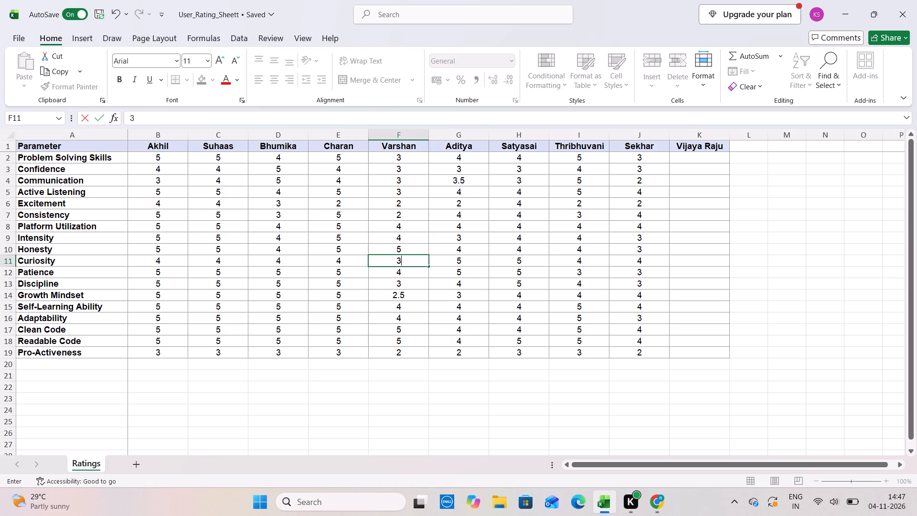
{"action": "key", "text": "Right"}
{"action": "key", "text": "BackSpace"}
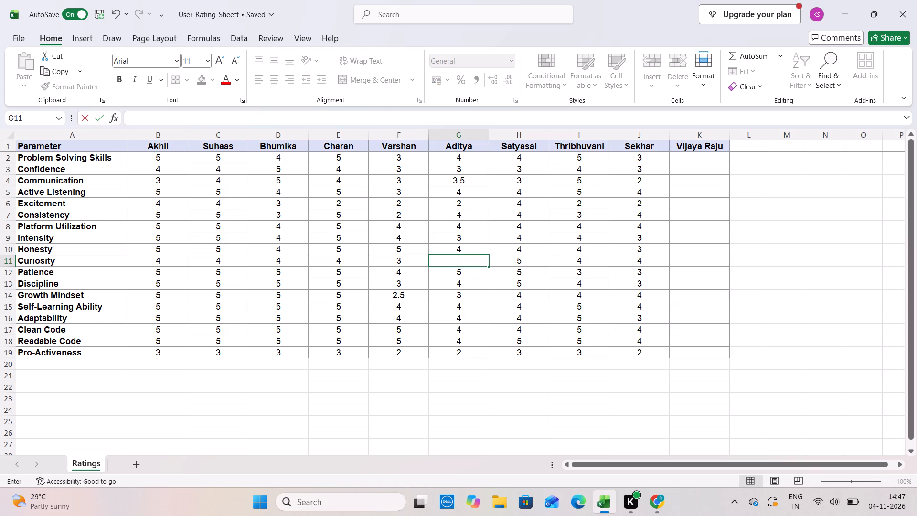
{"action": "key", "text": "3"}
{"action": "key", "text": "Right"}
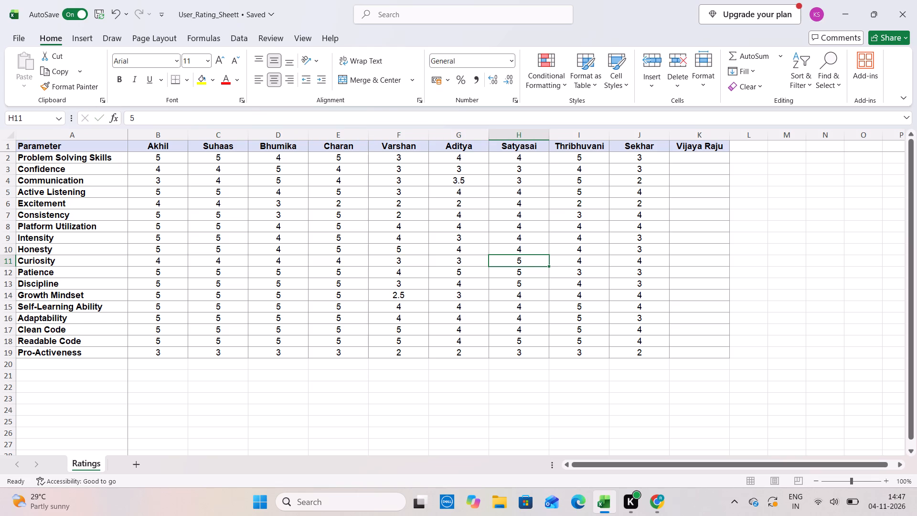
In the Curiosity row, set Satyasai's score to 4, Thribhuvani's to 3 and Sekhar's to 2.
{"action": "key", "text": "BackSpace"}
{"action": "key", "text": "4"}
{"action": "key", "text": "Right"}
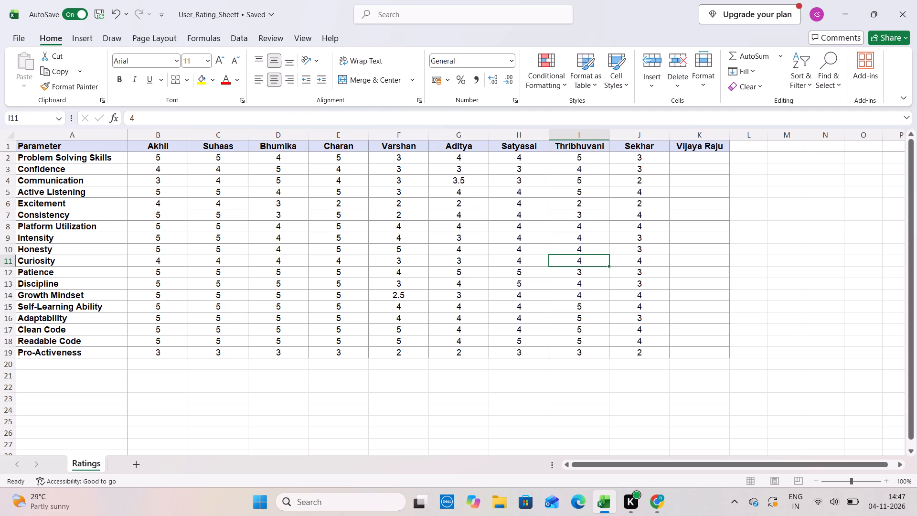
{"action": "key", "text": "BackSpace"}
{"action": "key", "text": "3"}
{"action": "key", "text": "Right"}
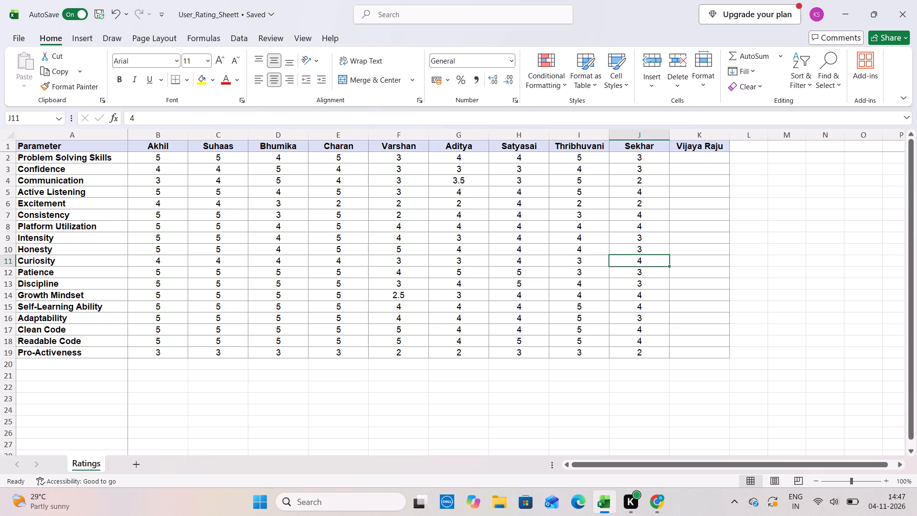
{"action": "key", "text": "BackSpace"}
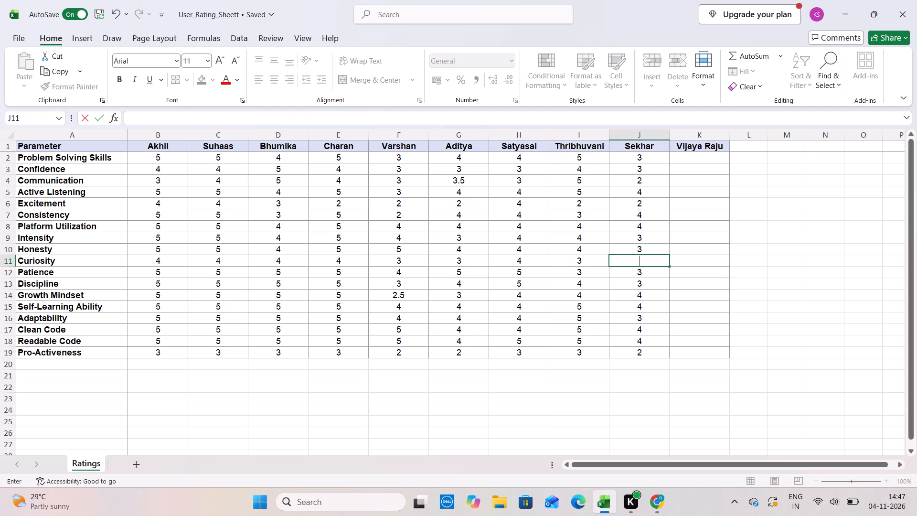
{"action": "key", "text": "2"}
{"action": "scroll", "coordinate": [792, 333], "scroll_direction": "up", "scroll_amount": 1}
Switch to ClarityEd in Chrome, replace the user search with "vijaya", and open the matching user's deep dive.
{"action": "left_click", "coordinate": [656, 500]}
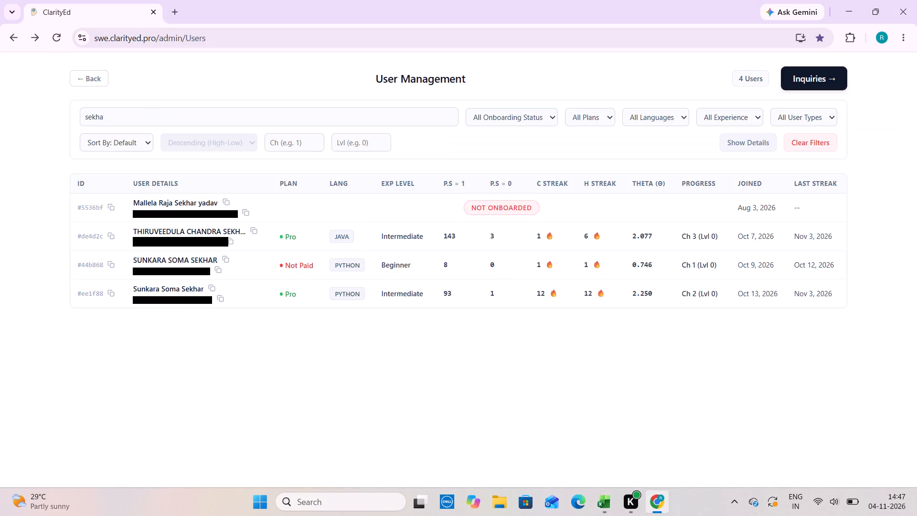
{"action": "left_click", "coordinate": [142, 120]}
{"action": "key", "text": "BackSpace"}
{"action": "key", "text": "BackSpace"}
{"action": "key", "text": "BackSpace"}
{"action": "key", "text": "BackSpace"}
{"action": "key", "text": "BackSpace"}
{"action": "key", "text": "BackSpace"}
{"action": "key", "text": "BackSpace"}
{"action": "key", "text": "BackSpace"}
{"action": "key", "text": "BackSpace"}
{"action": "key", "text": "BackSpace"}
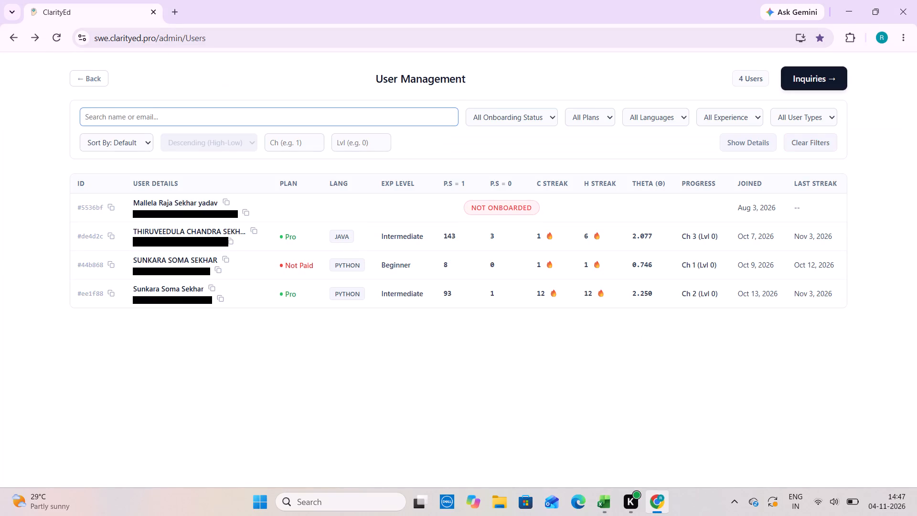
{"action": "type", "text": "vijaya"}
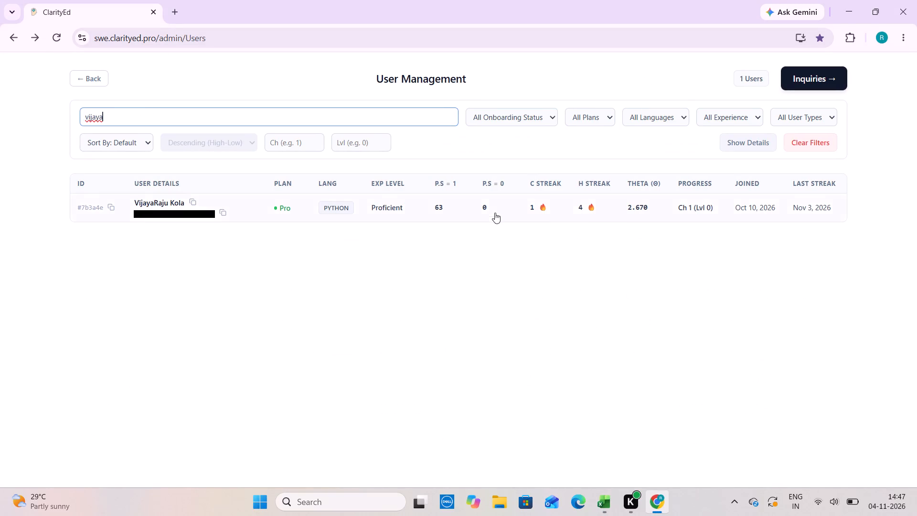
{"action": "left_click", "coordinate": [509, 207]}
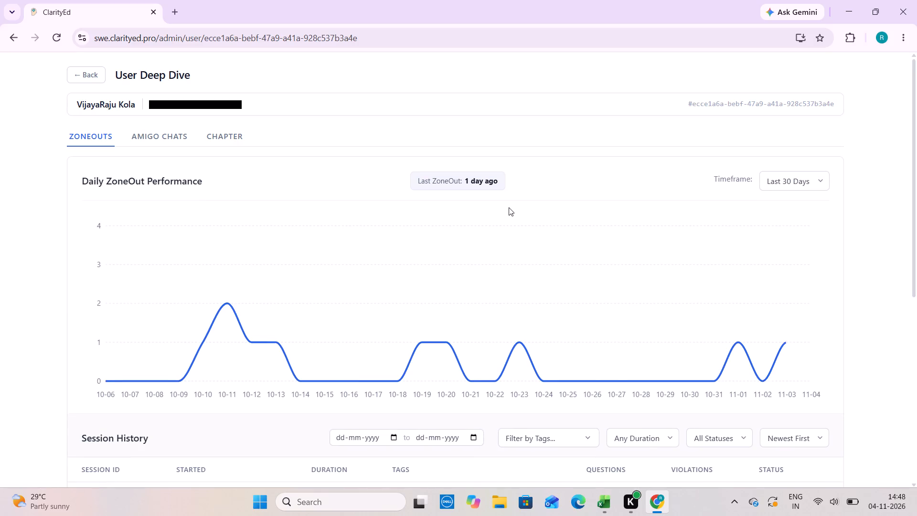
Open the Nov 3, 2026 session and review its questions, including Move Zeroes and both Remove Duplicates From Sorted Array problems.
{"action": "scroll", "coordinate": [913, 269], "scroll_direction": "down", "scroll_amount": 6}
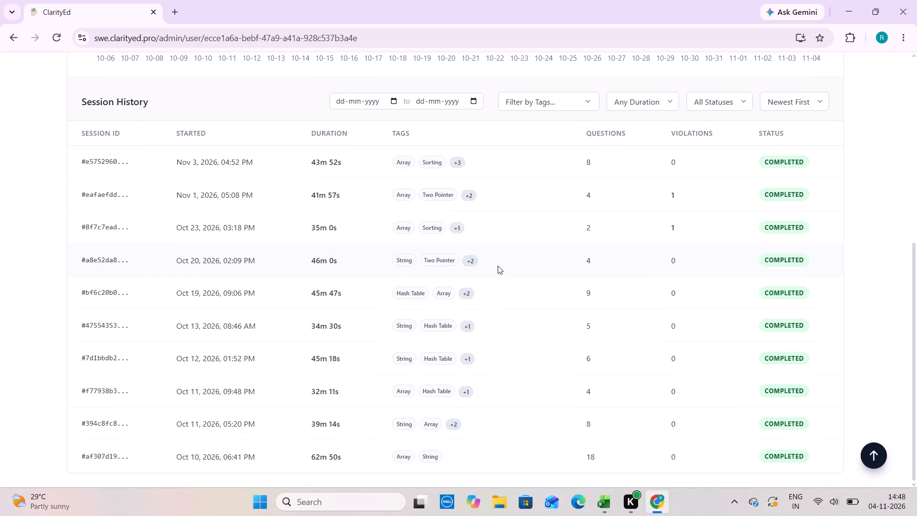
{"action": "left_click", "coordinate": [534, 168]}
{"action": "scroll", "coordinate": [534, 168], "scroll_direction": "down", "scroll_amount": 5}
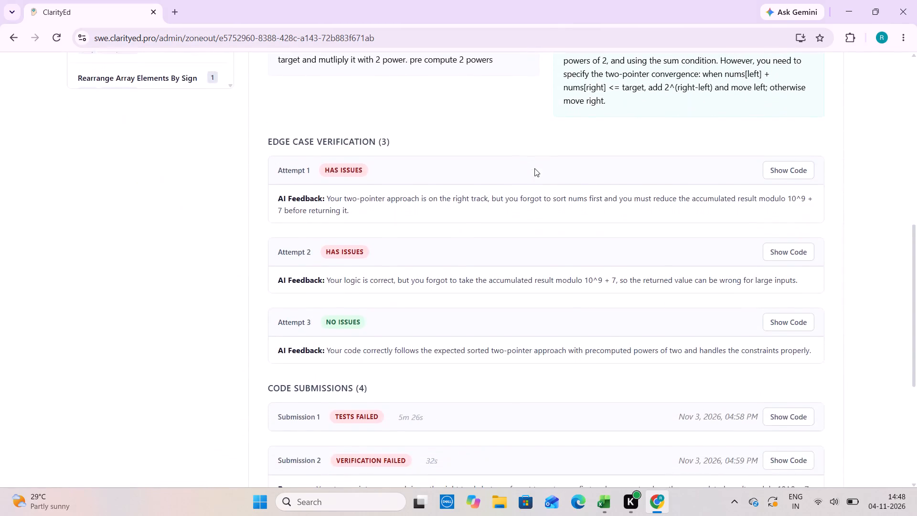
{"action": "scroll", "coordinate": [534, 168], "scroll_direction": "up", "scroll_amount": 4}
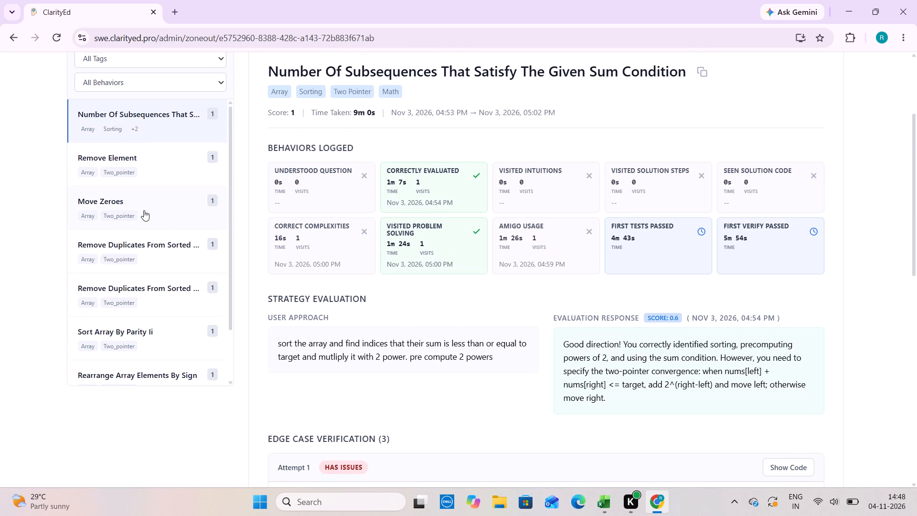
{"action": "left_click", "coordinate": [148, 208]}
{"action": "left_click", "coordinate": [149, 247]}
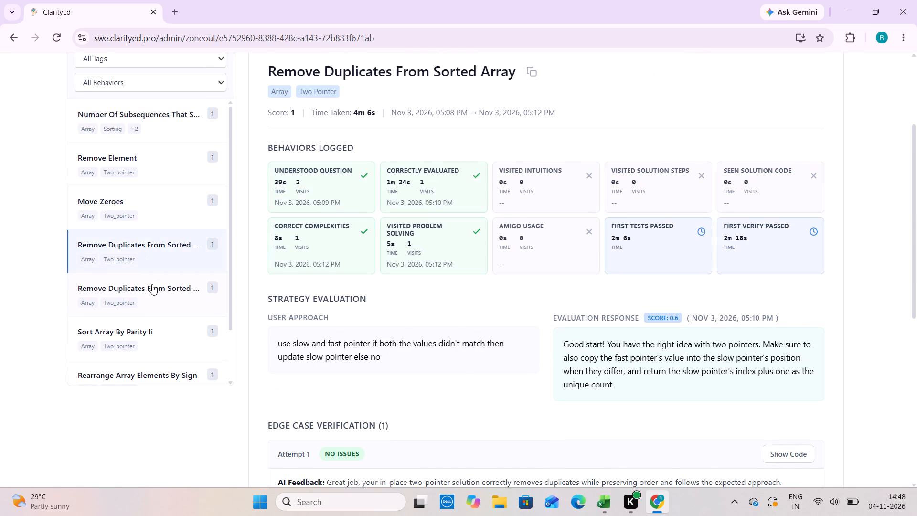
{"action": "left_click", "coordinate": [157, 307]}
Open the Rearrange Array Elements By Sign question and examine the code of its Submission 1.
{"action": "left_click", "coordinate": [172, 361]}
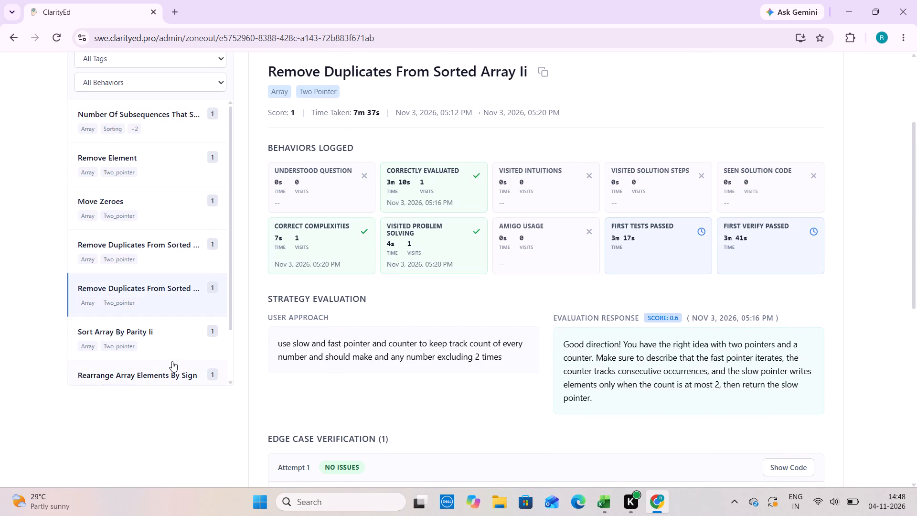
{"action": "scroll", "coordinate": [172, 361], "scroll_direction": "down", "scroll_amount": 6}
{"action": "scroll", "coordinate": [490, 467], "scroll_direction": "down", "scroll_amount": 4}
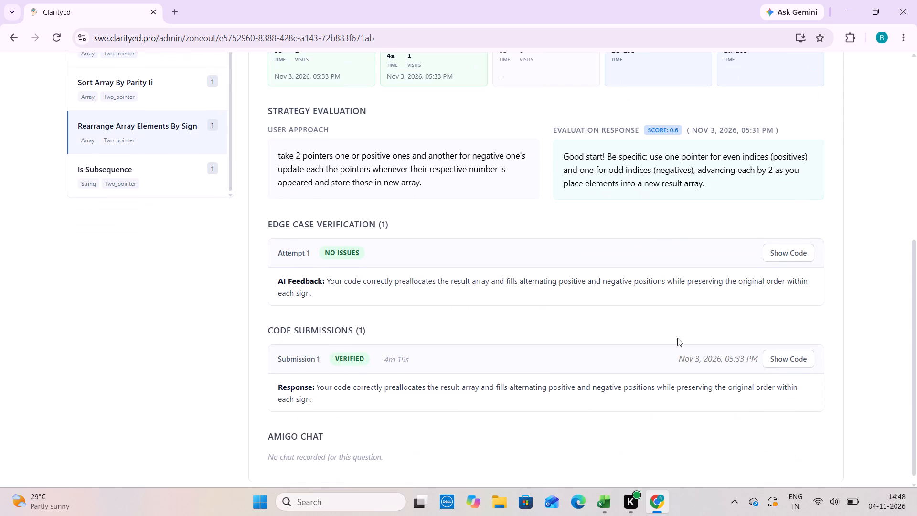
{"action": "left_click", "coordinate": [792, 347]}
{"action": "scroll", "coordinate": [681, 406], "scroll_direction": "down", "scroll_amount": 2}
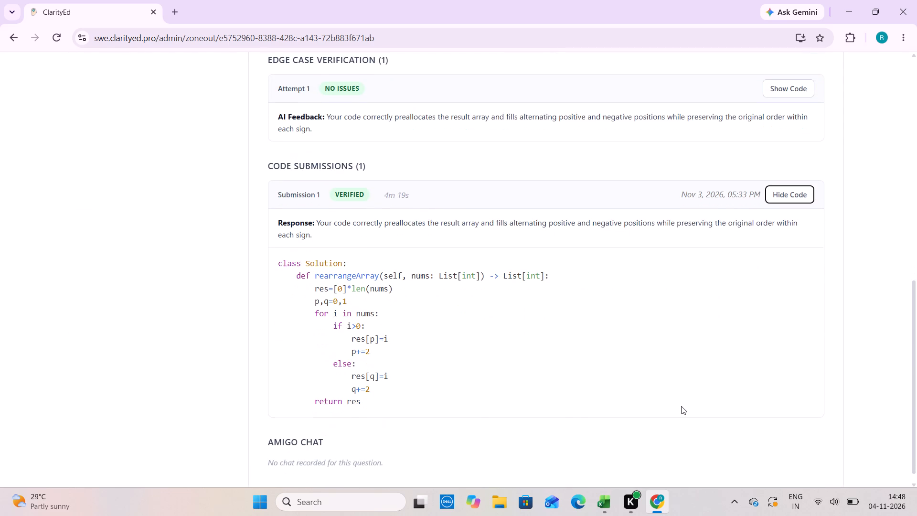
{"action": "scroll", "coordinate": [681, 406], "scroll_direction": "down", "scroll_amount": 1}
{"action": "scroll", "coordinate": [509, 188], "scroll_direction": "up", "scroll_amount": 2}
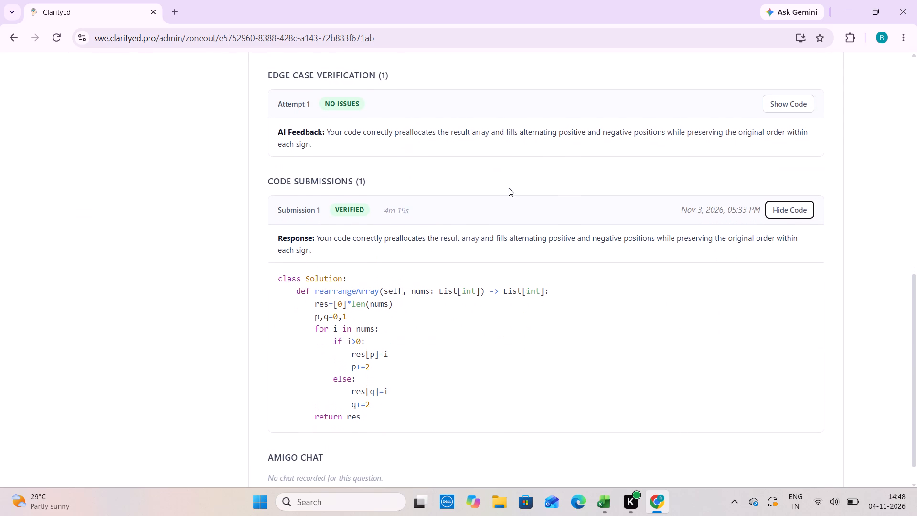
{"action": "scroll", "coordinate": [509, 188], "scroll_direction": "up", "scroll_amount": 3}
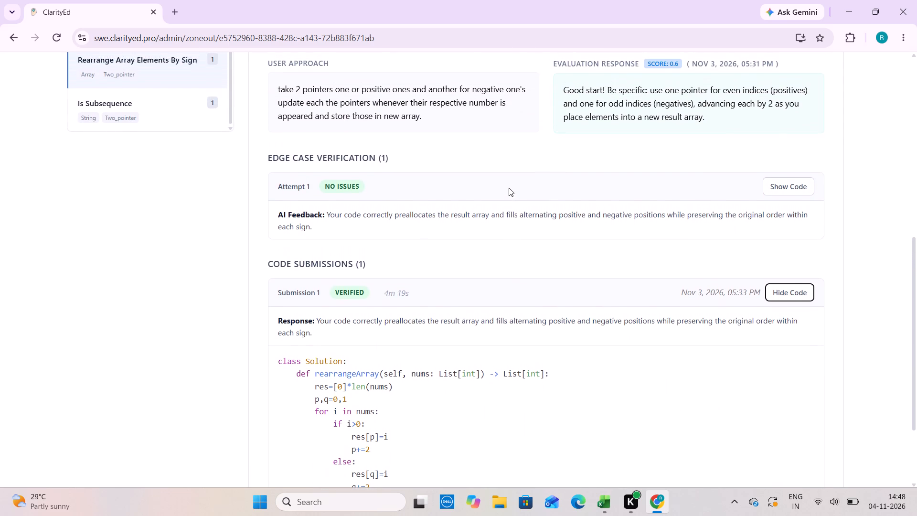
{"action": "scroll", "coordinate": [509, 188], "scroll_direction": "up", "scroll_amount": 3}
Reopen the Remove Duplicates From Sorted Array Ii question and review its evaluation and submissions.
{"action": "left_click", "coordinate": [150, 144]}
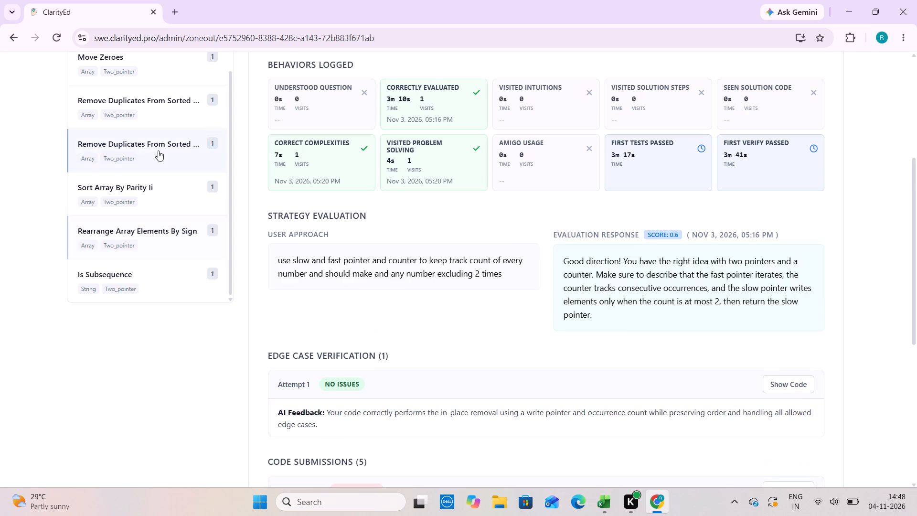
{"action": "scroll", "coordinate": [494, 350], "scroll_direction": "down", "scroll_amount": 7}
{"action": "scroll", "coordinate": [494, 350], "scroll_direction": "up", "scroll_amount": 3}
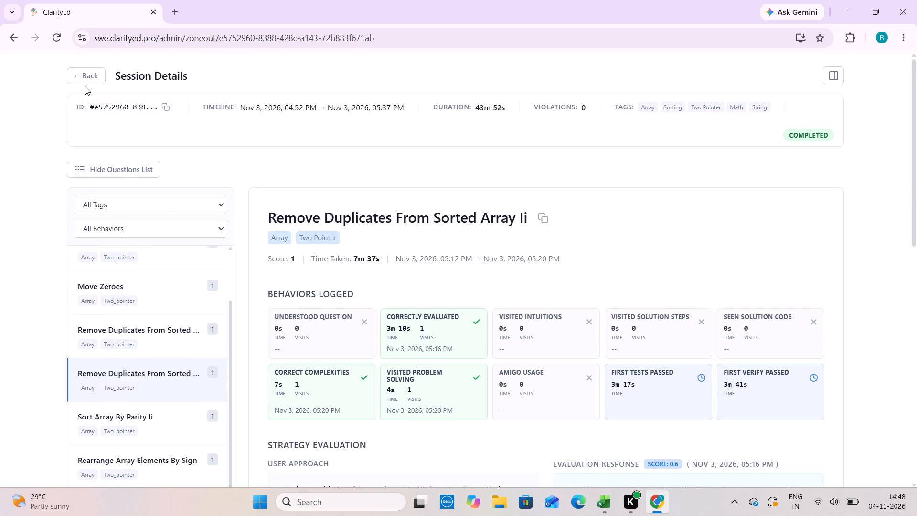
Return to the session history, open the Oct 20, 2026 session, and examine the Submission 5 code for Valid Palindrome Ii.
{"action": "left_click", "coordinate": [85, 78]}
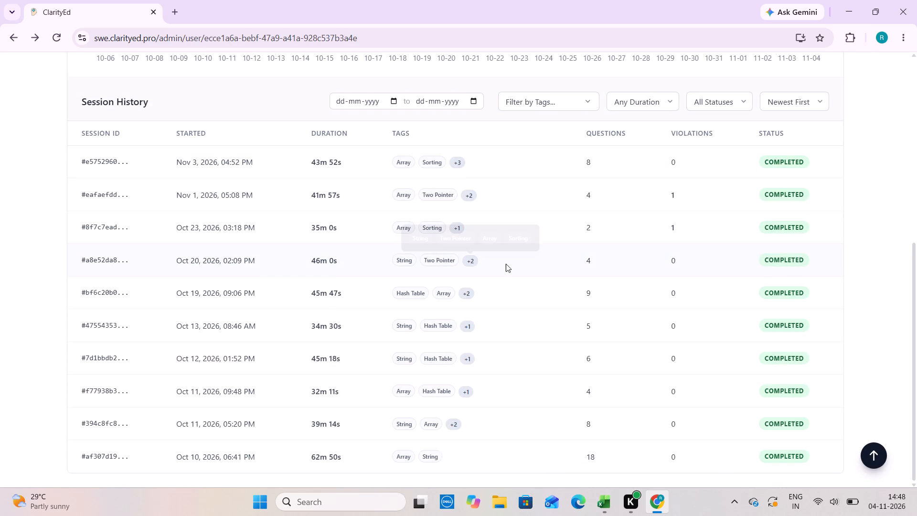
{"action": "left_click", "coordinate": [514, 263]}
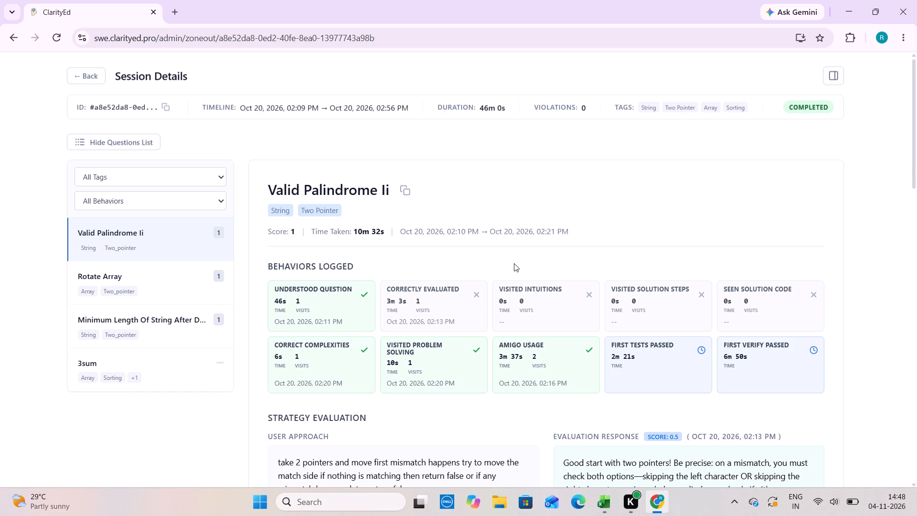
{"action": "scroll", "coordinate": [514, 263], "scroll_direction": "down", "scroll_amount": 7}
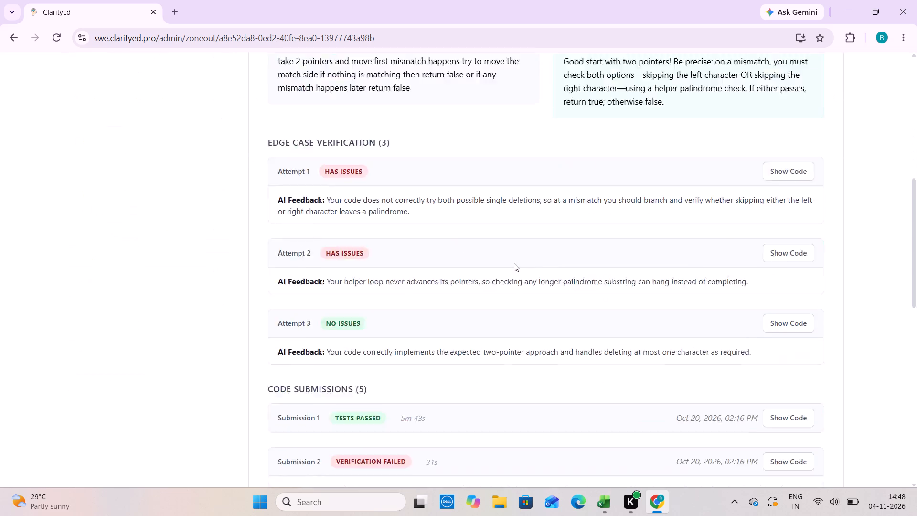
{"action": "left_click", "coordinate": [781, 256]}
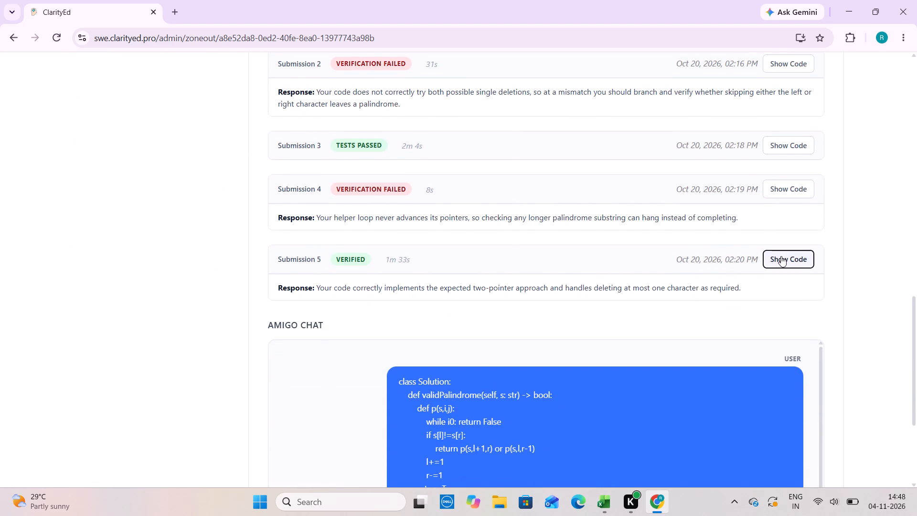
{"action": "scroll", "coordinate": [781, 256], "scroll_direction": "down", "scroll_amount": 4}
{"action": "scroll", "coordinate": [781, 256], "scroll_direction": "up", "scroll_amount": 2}
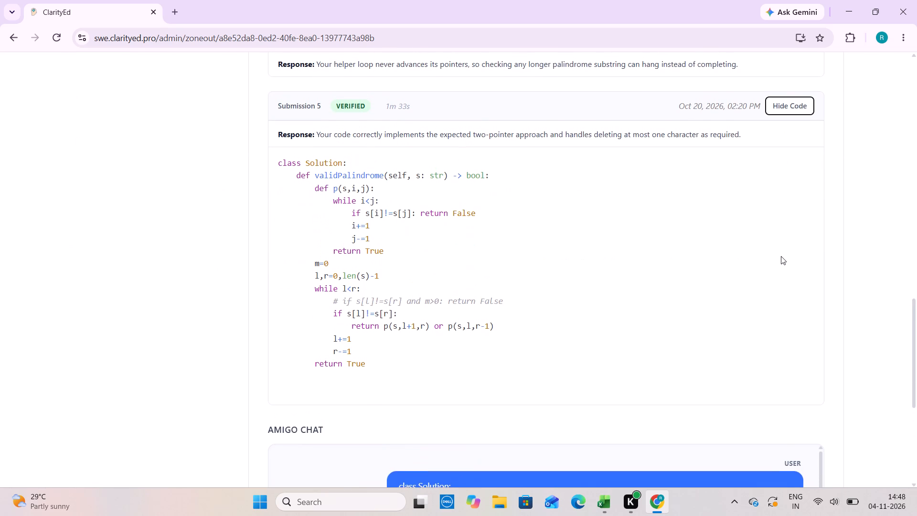
{"action": "scroll", "coordinate": [781, 256], "scroll_direction": "up", "scroll_amount": 1}
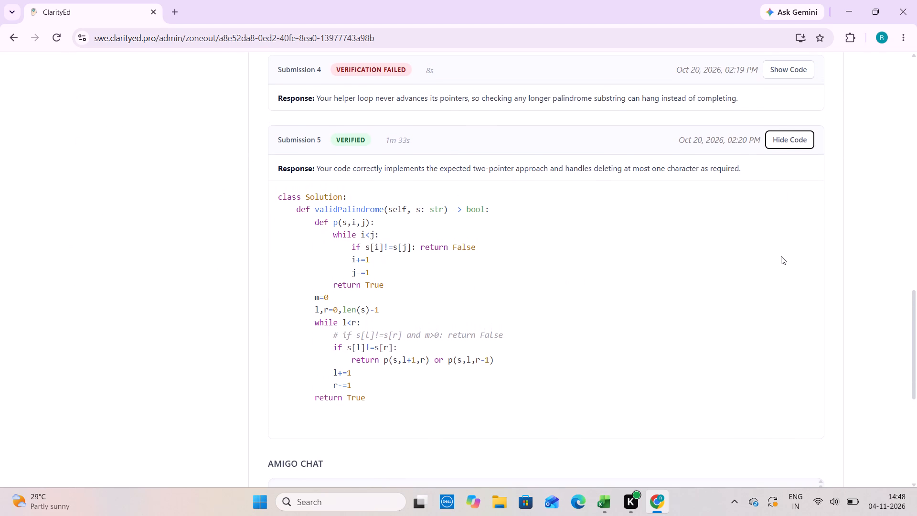
{"action": "scroll", "coordinate": [781, 256], "scroll_direction": "up", "scroll_amount": 1}
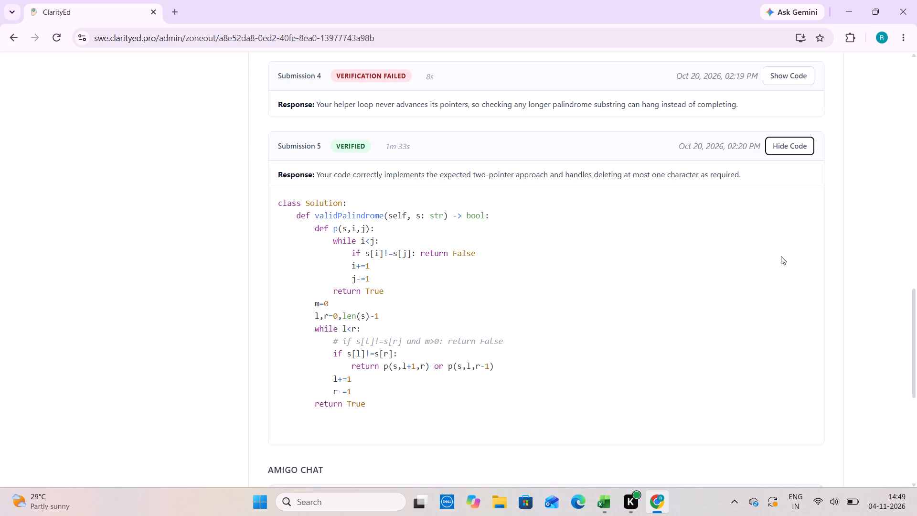
Review the Rotate Array and Minimum Length Of String question results in the Oct 20, 2026 session.
{"action": "scroll", "coordinate": [781, 256], "scroll_direction": "up", "scroll_amount": 6}
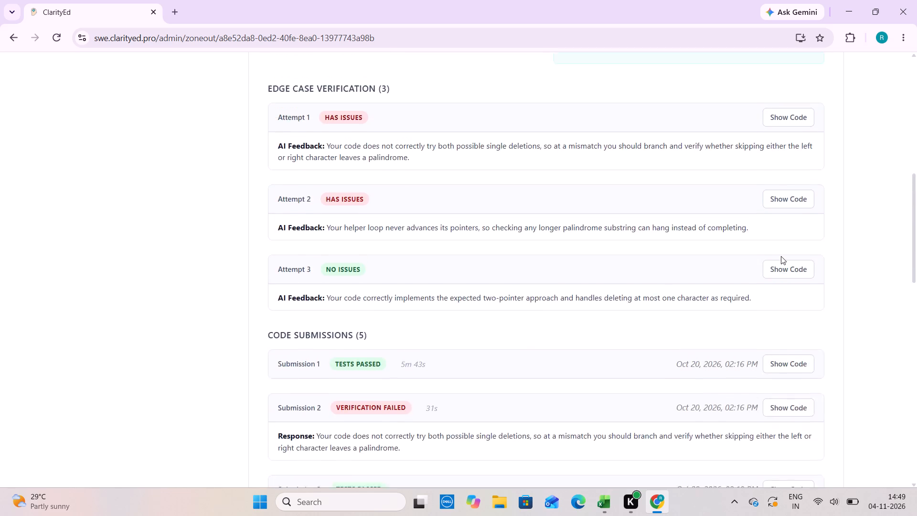
{"action": "scroll", "coordinate": [781, 256], "scroll_direction": "up", "scroll_amount": 9}
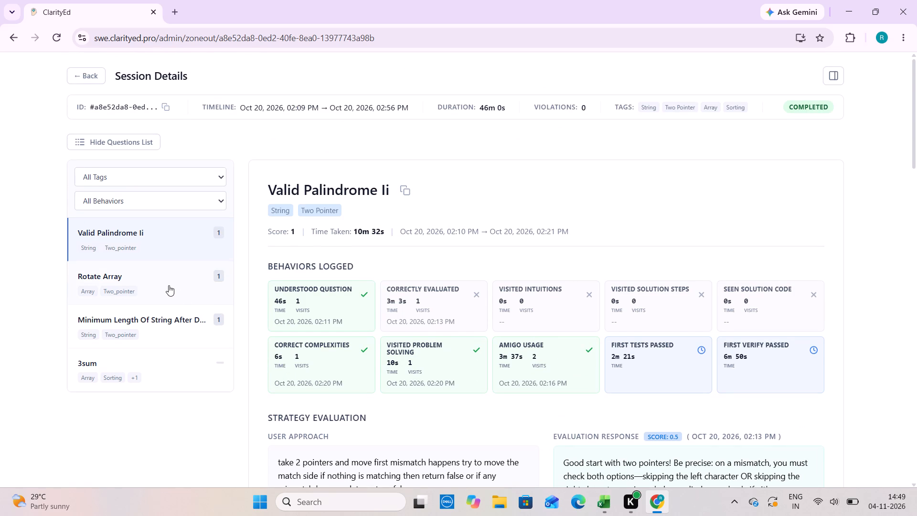
{"action": "left_click", "coordinate": [169, 285]}
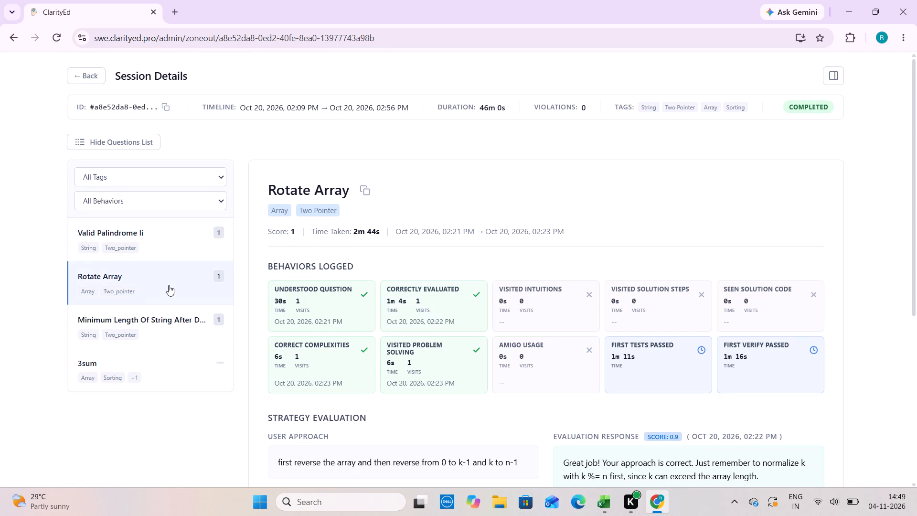
{"action": "left_click", "coordinate": [182, 324]}
{"action": "scroll", "coordinate": [182, 324], "scroll_direction": "down", "scroll_amount": 3}
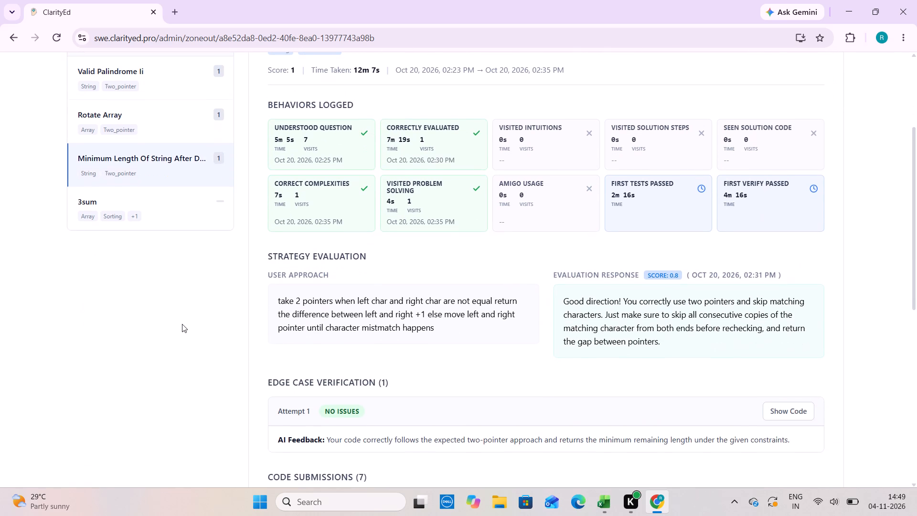
Switch to the Excel Ratings sheet and fill column K with 3 for Problem Solving Skills and "." from Confidence through Excitement.
{"action": "left_click", "coordinate": [607, 503]}
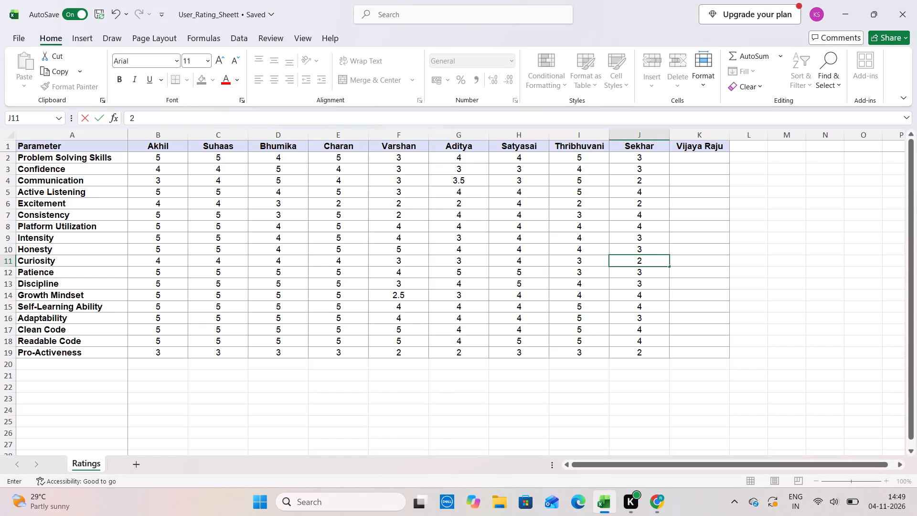
{"action": "left_click", "coordinate": [693, 158]}
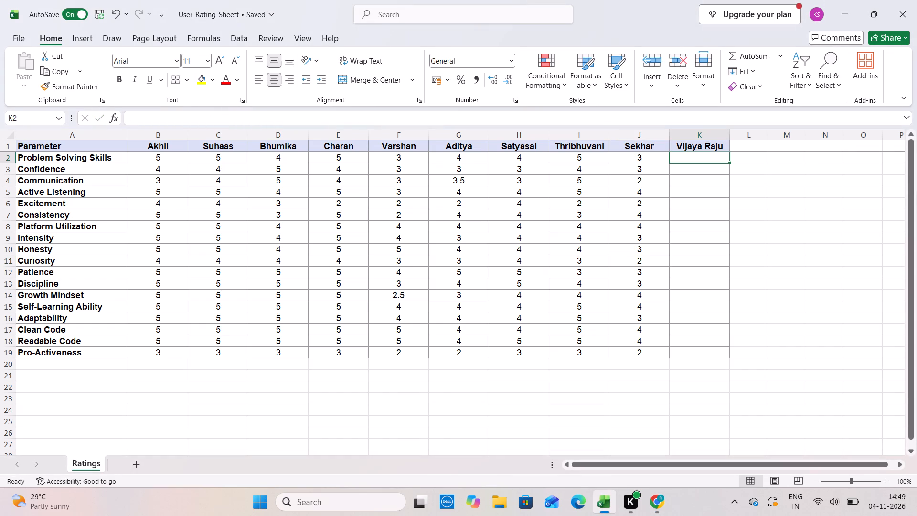
{"action": "key", "text": "3"}
{"action": "key", "text": "Down"}
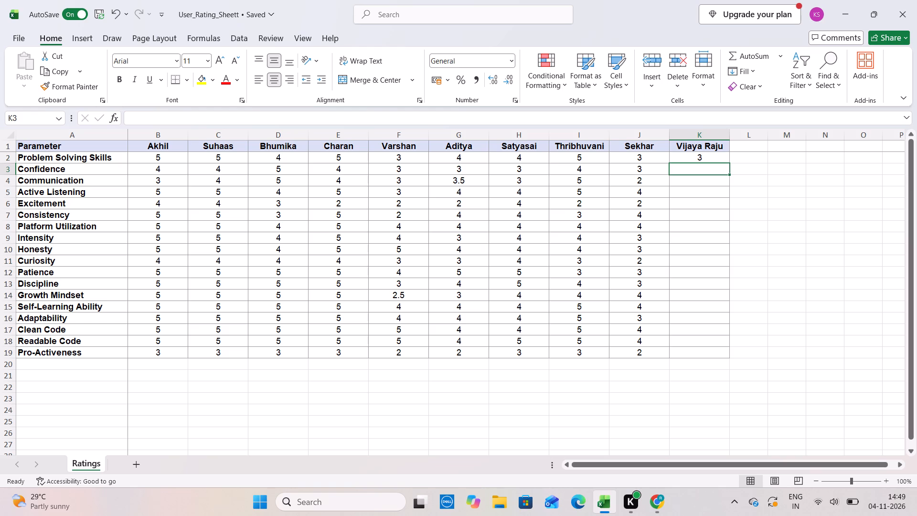
{"action": "key", "text": "period"}
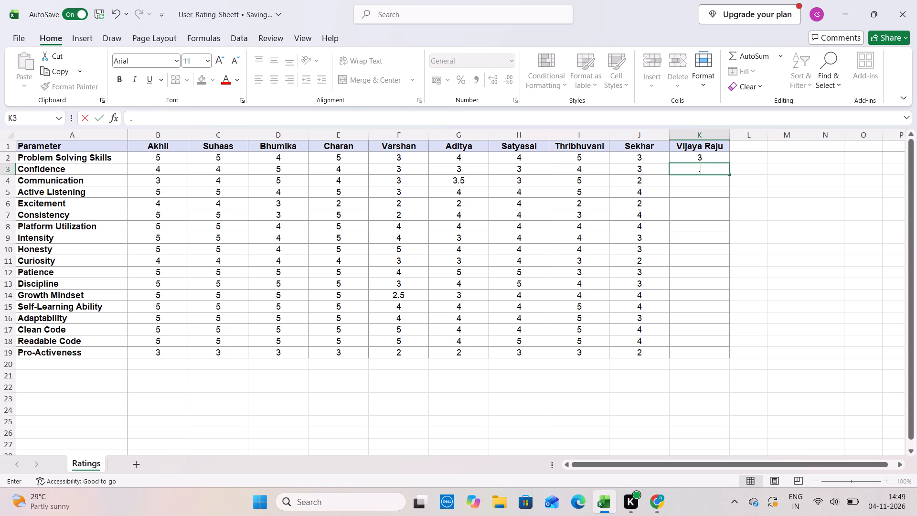
{"action": "key", "text": "Down"}
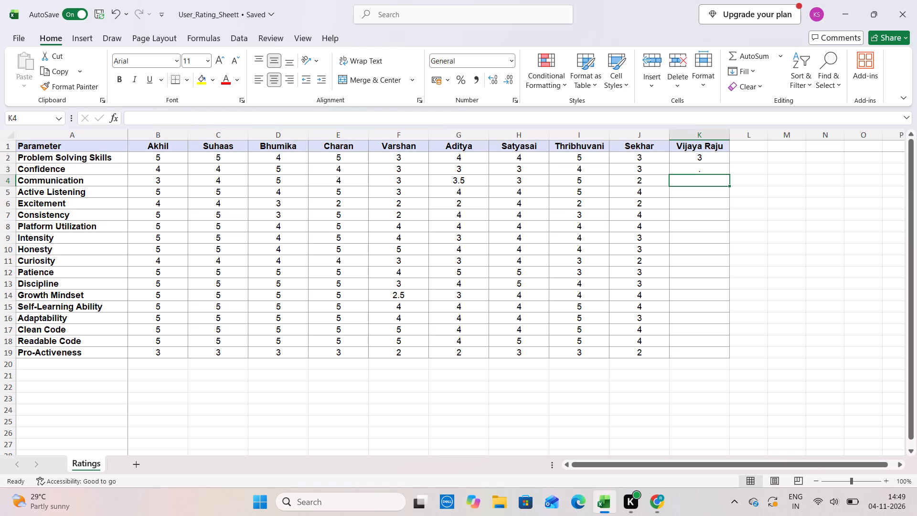
{"action": "key", "text": "period"}
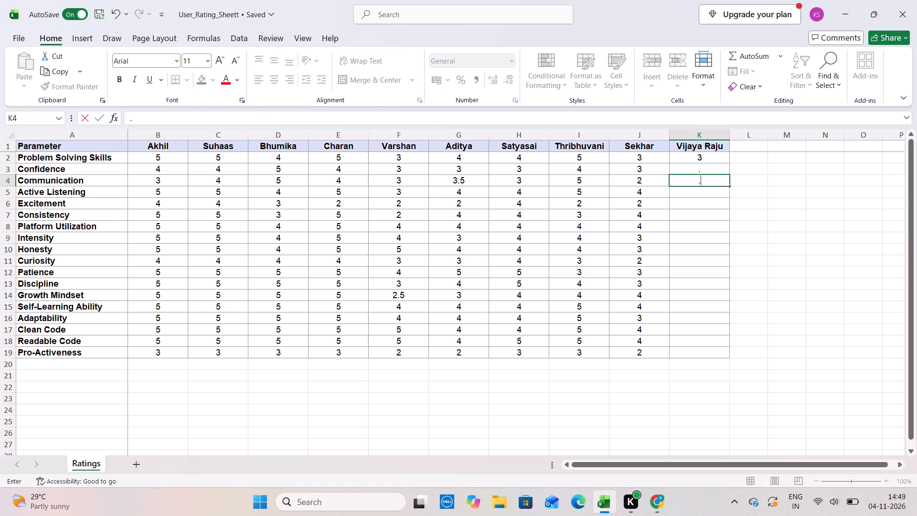
{"action": "key", "text": "Down"}
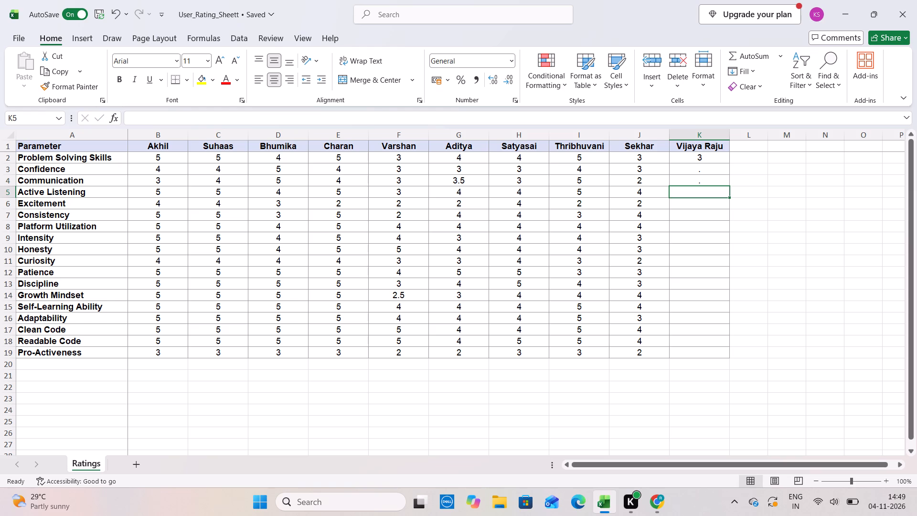
{"action": "key", "text": "period"}
{"action": "key", "text": "Down"}
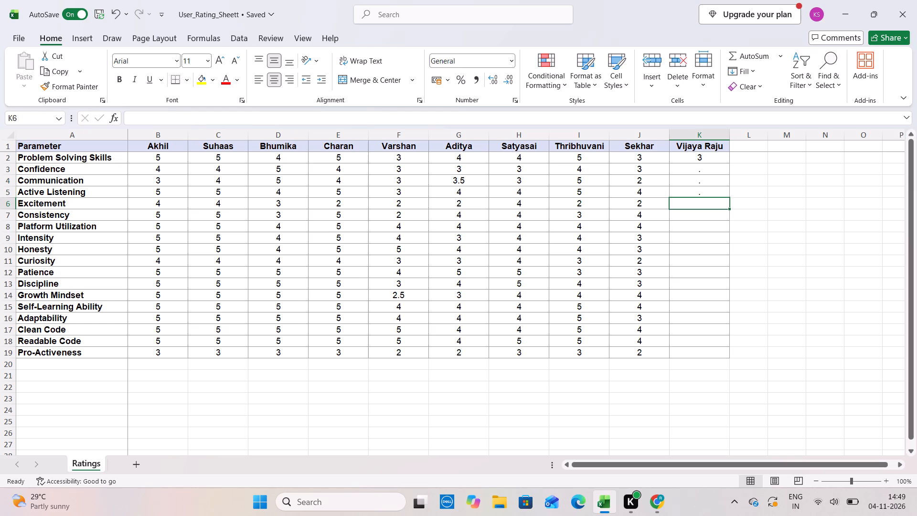
{"action": "key", "text": "period"}
{"action": "key", "text": "Down"}
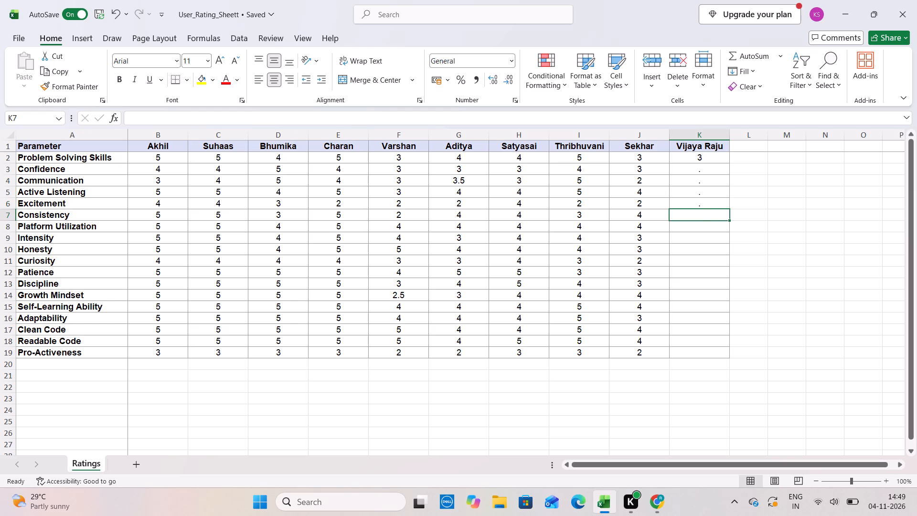
Enter 2 for both Consistency and Platform Utilization in column K.
{"action": "key", "text": "2"}
{"action": "key", "text": "Down"}
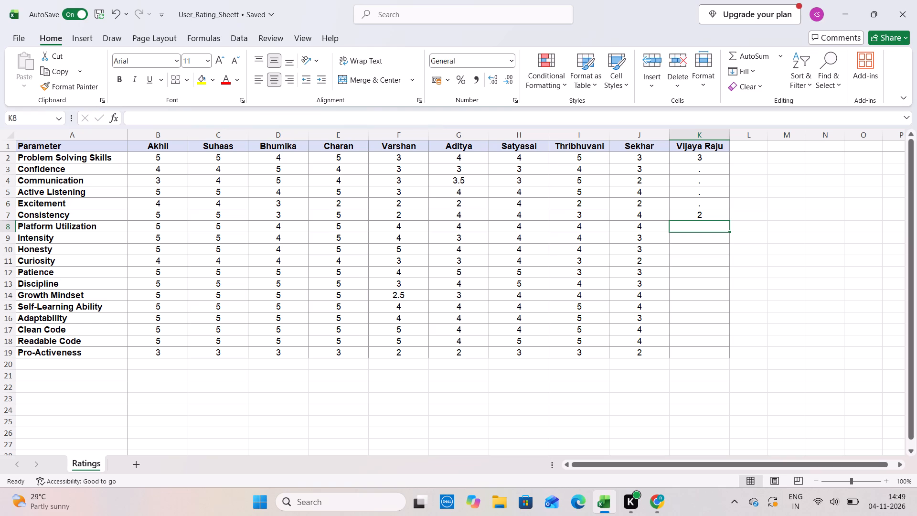
{"action": "key", "text": "2"}
{"action": "key", "text": "Down"}
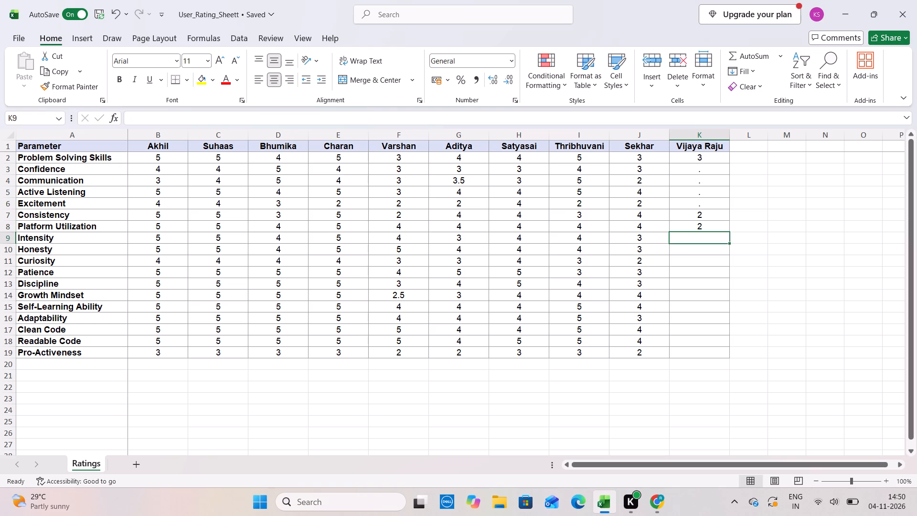
Fill column K with the placeholder "." for every parameter from Intensity through Adaptability.
{"action": "key", "text": "period"}
{"action": "key", "text": "Down"}
{"action": "key", "text": "period"}
{"action": "key", "text": "Down"}
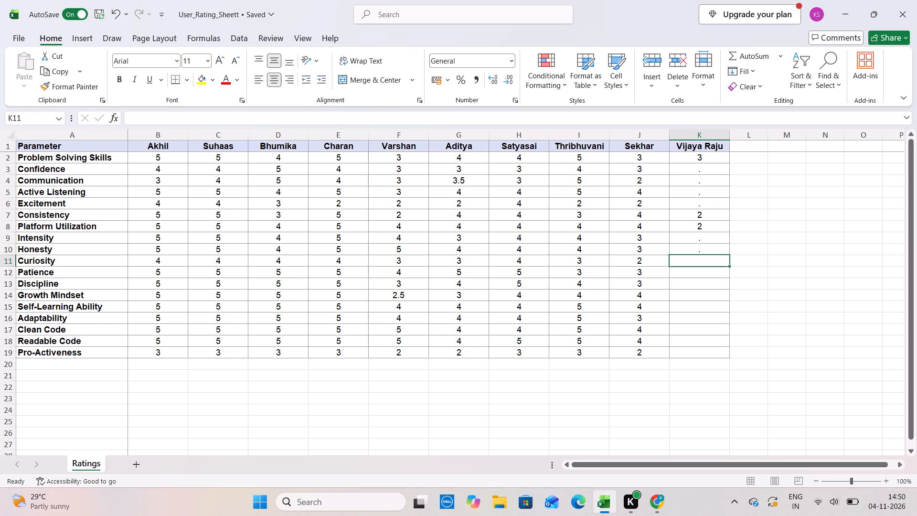
{"action": "key", "text": "period"}
{"action": "key", "text": "Down"}
{"action": "key", "text": "period"}
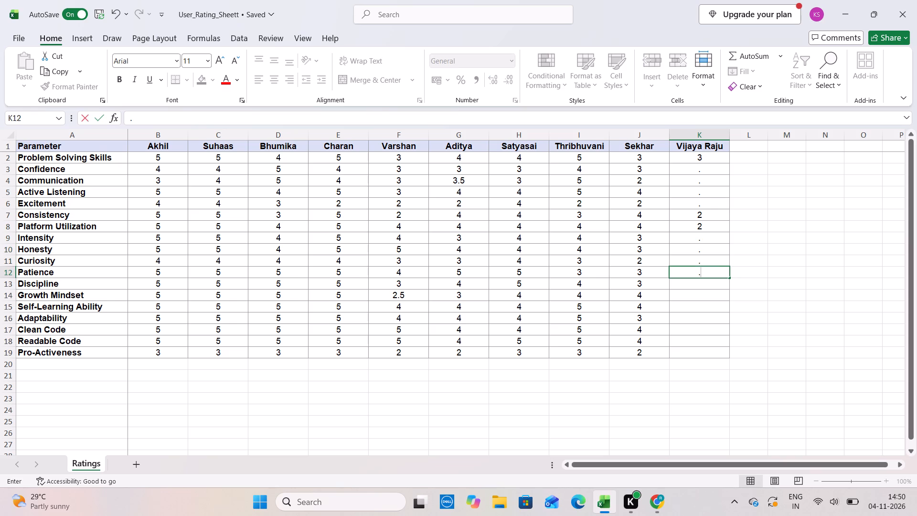
{"action": "key", "text": "Down"}
{"action": "key", "text": "period"}
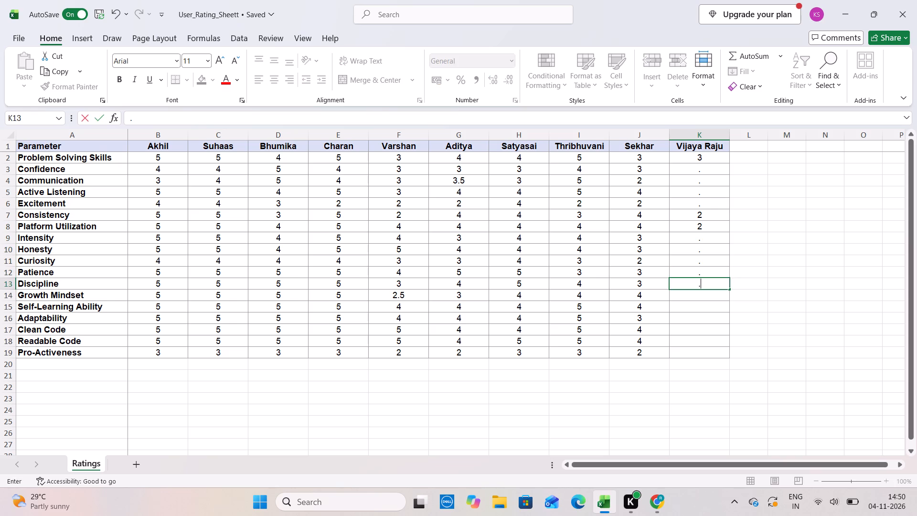
{"action": "key", "text": "Down"}
{"action": "key", "text": "period"}
{"action": "key", "text": "Down"}
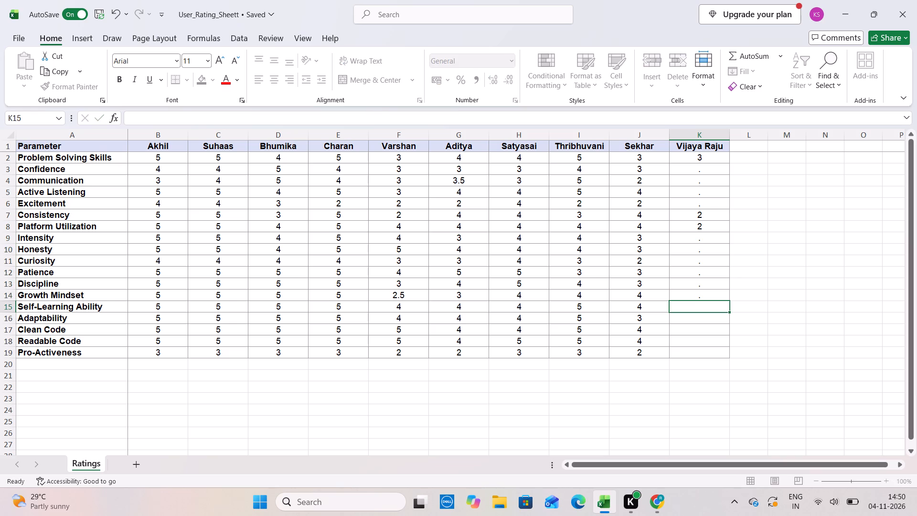
{"action": "key", "text": "period"}
{"action": "key", "text": "Down"}
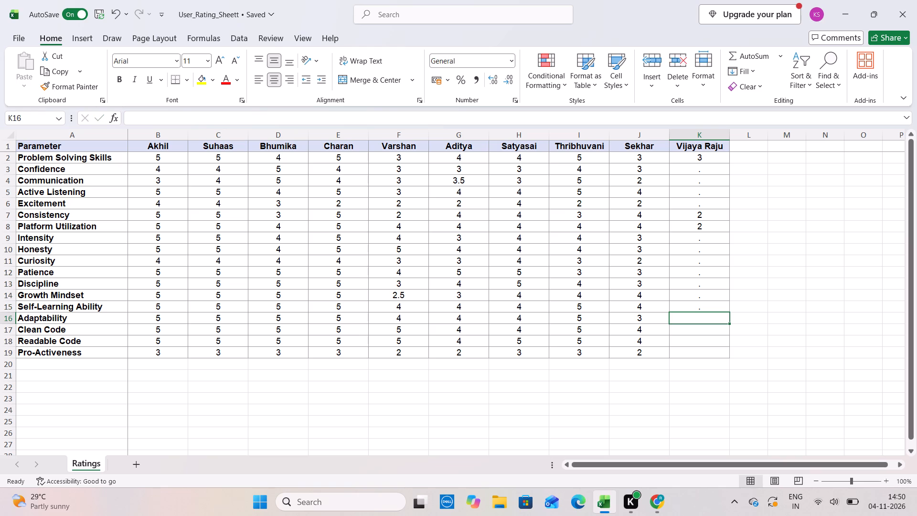
{"action": "key", "text": "period"}
{"action": "key", "text": "Down"}
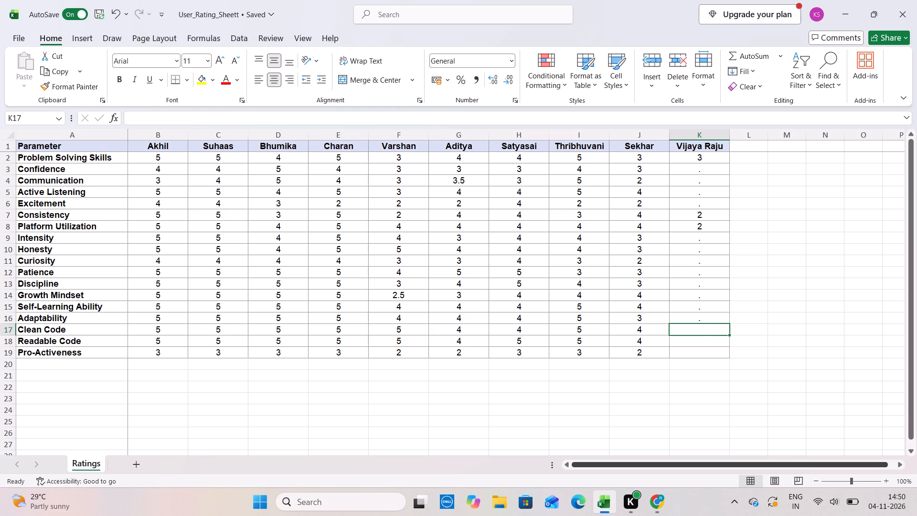
Complete column K with 3 for Clean Code, 3 for Readable Code, and "." for Pro-Activeness.
{"action": "key", "text": "3"}
{"action": "key", "text": "Down"}
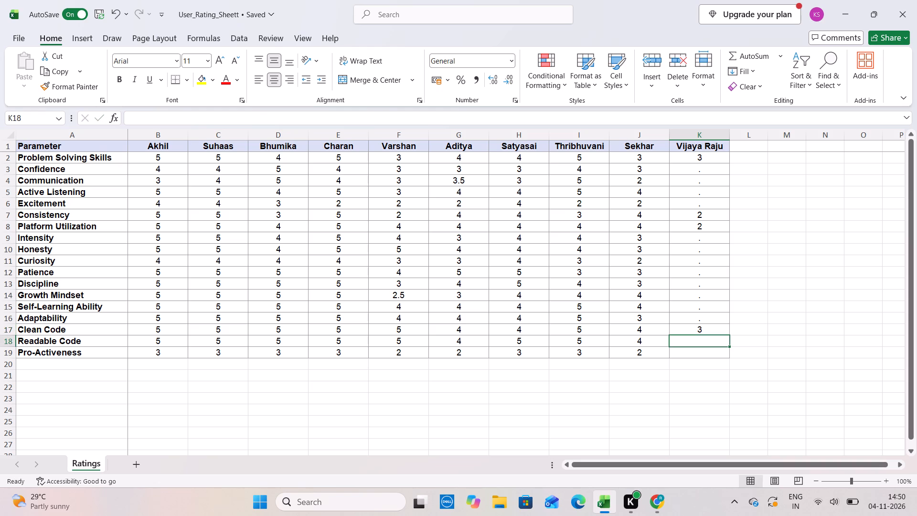
{"action": "key", "text": "3"}
{"action": "key", "text": "Down"}
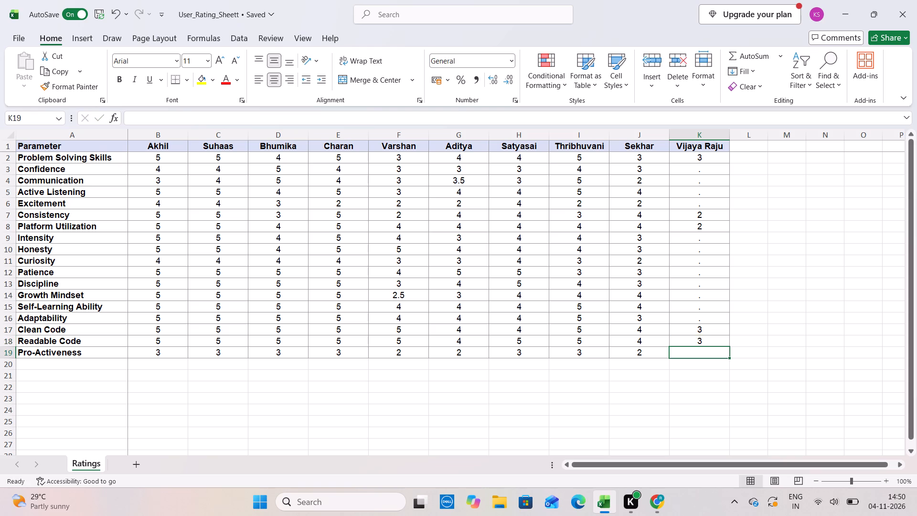
{"action": "key", "text": "period"}
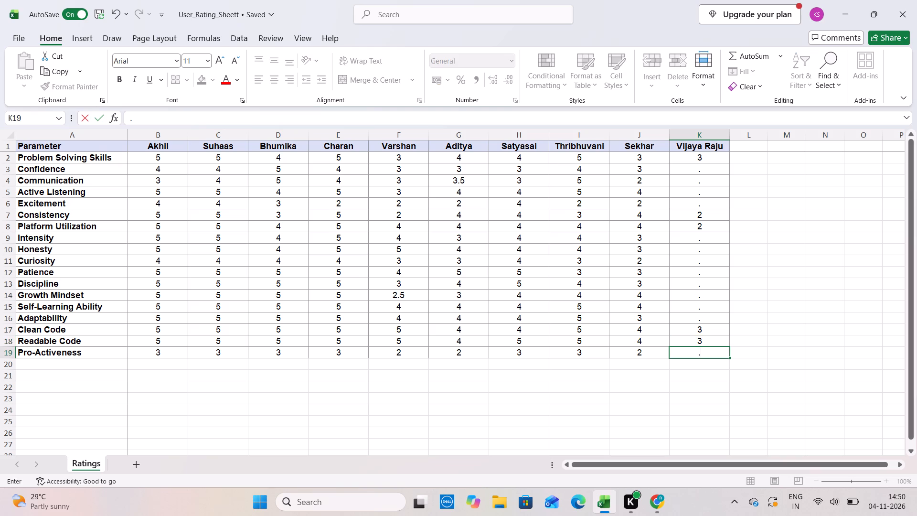
Save a copy of the workbook to the personal OneDrive folder as User_Rating_Sheett, and return to the ClarityEd session page.
{"action": "left_click", "coordinate": [19, 36]}
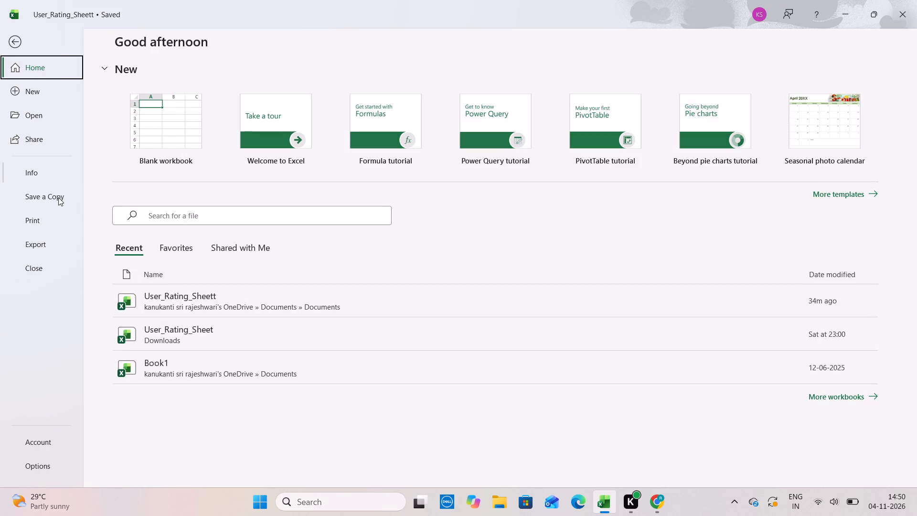
{"action": "left_click", "coordinate": [56, 193]}
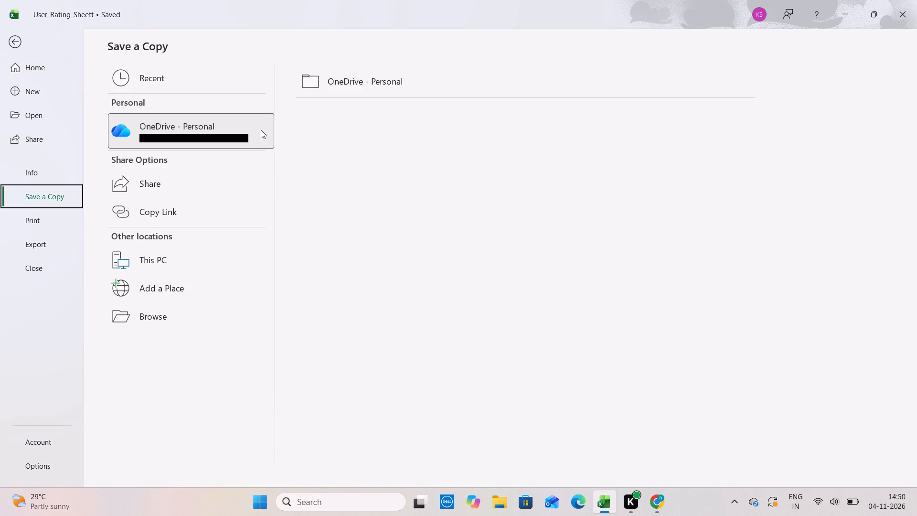
{"action": "left_click", "coordinate": [451, 93]}
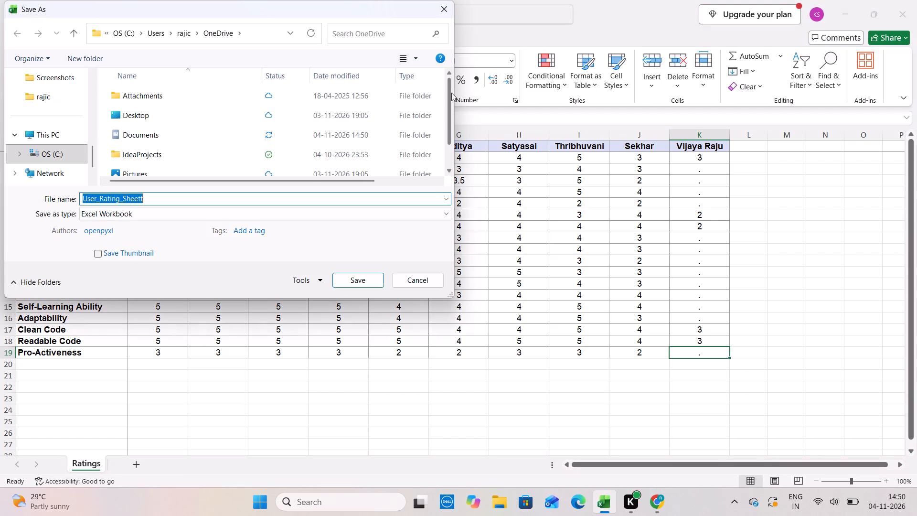
{"action": "left_click", "coordinate": [358, 278]}
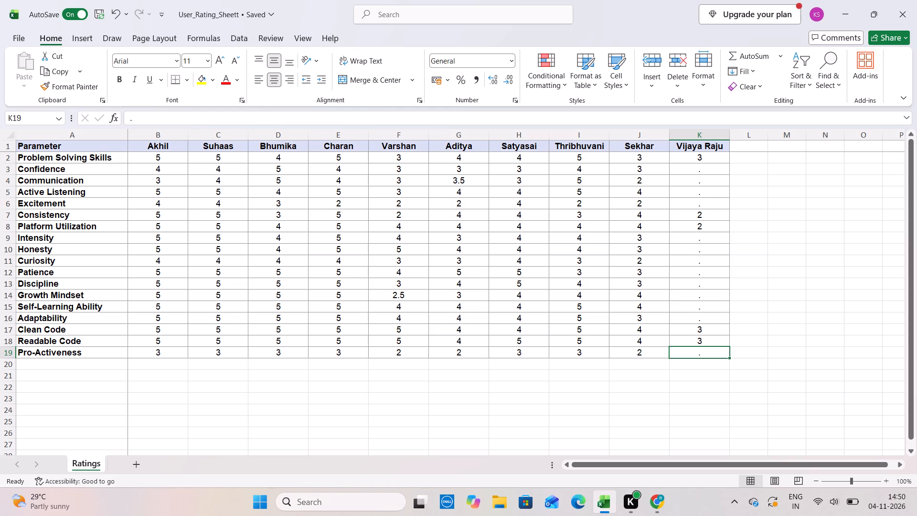
{"action": "left_click", "coordinate": [850, 17]}
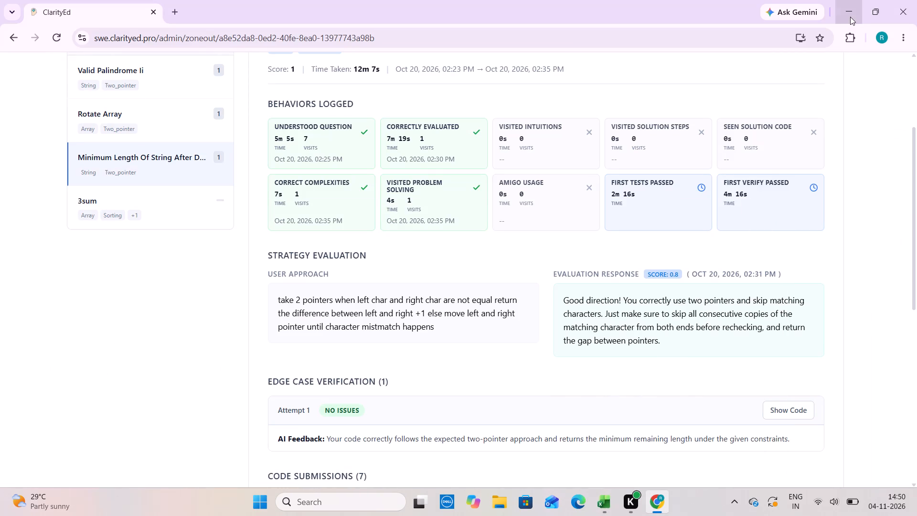
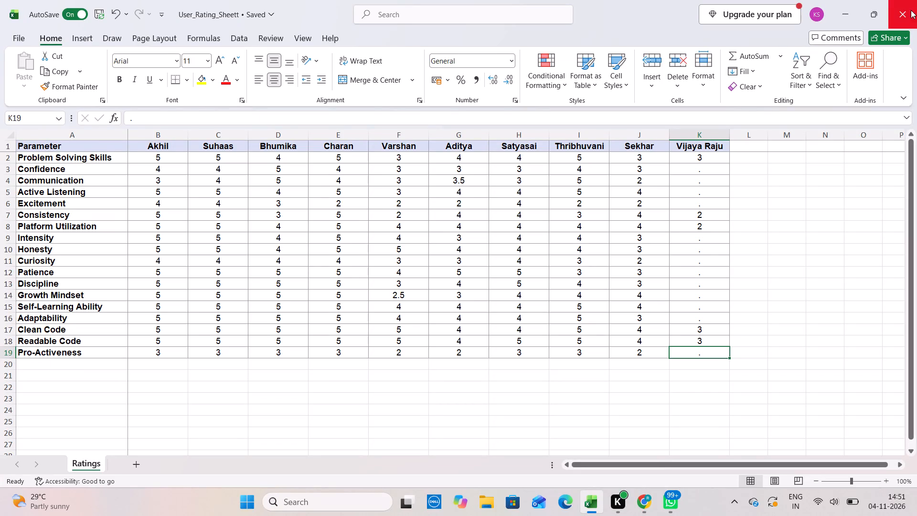
Close the saved User_Rating_Sheett workbook in Excel.
{"action": "left_click", "coordinate": [899, 1]}
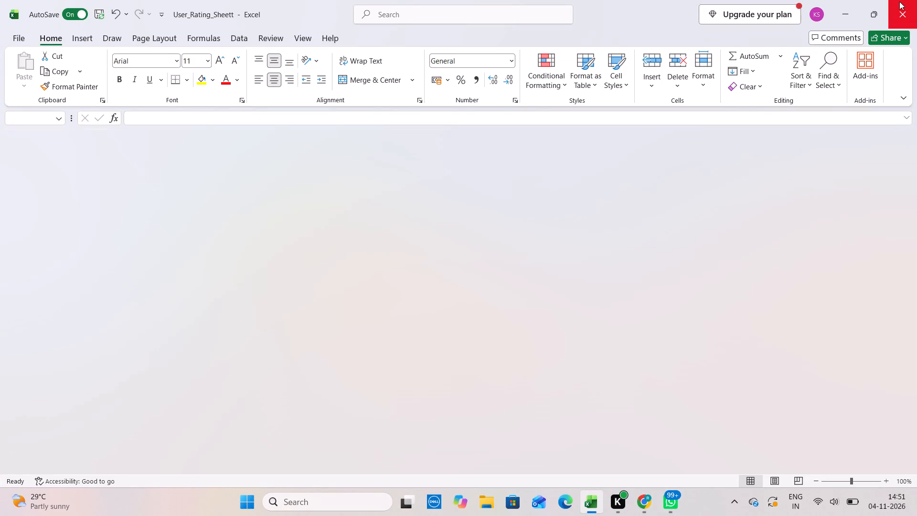